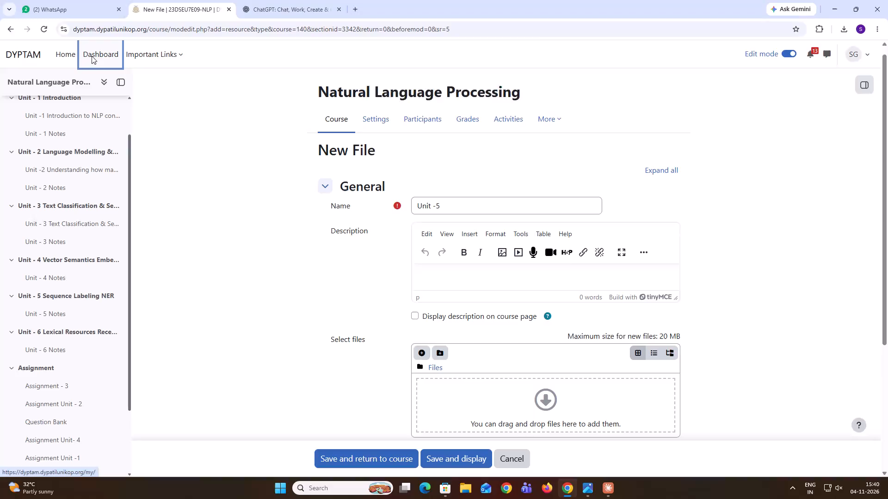
# Leave the new file form and open the Introduction to Programming course from the dashboard.
pyautogui.click(489, 89)
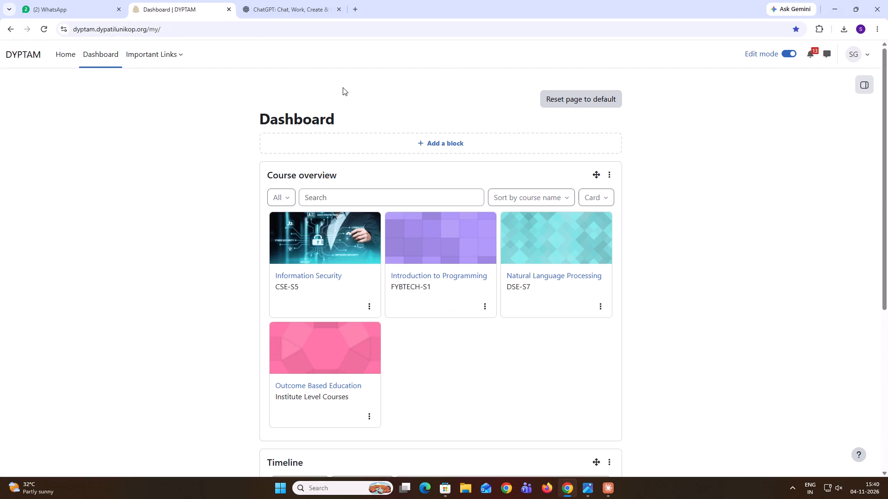
pyautogui.click(467, 276)
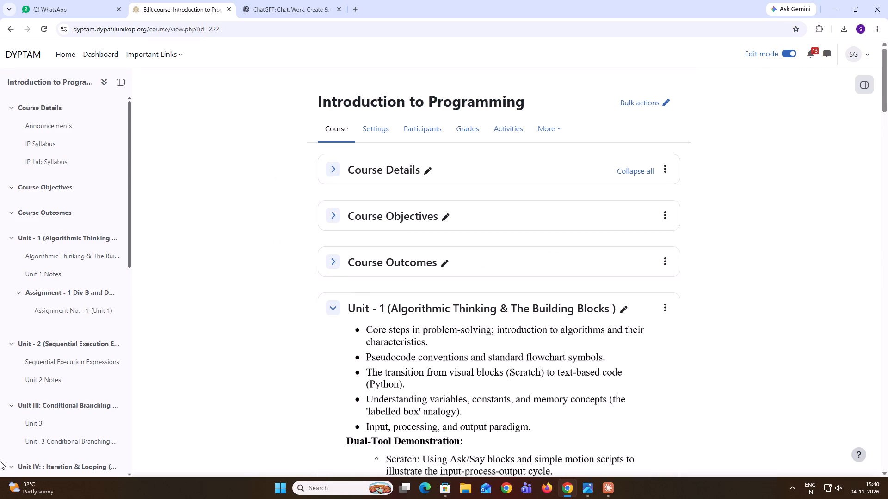
# Open the submission grading view for lab Assignment 2: Scratch Ask/Say and Python Input / Output.
pyautogui.scroll(-6, 38, 314)
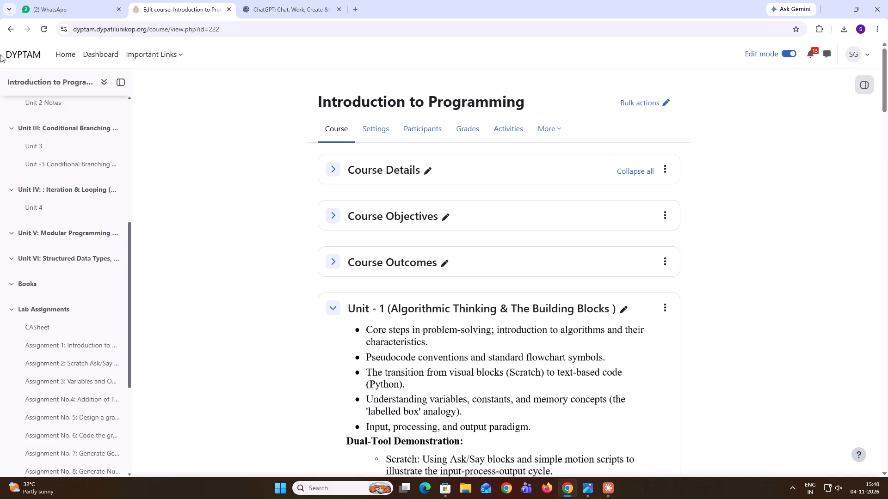
pyautogui.scroll(-4, 21, 280)
pyautogui.click(87, 174)
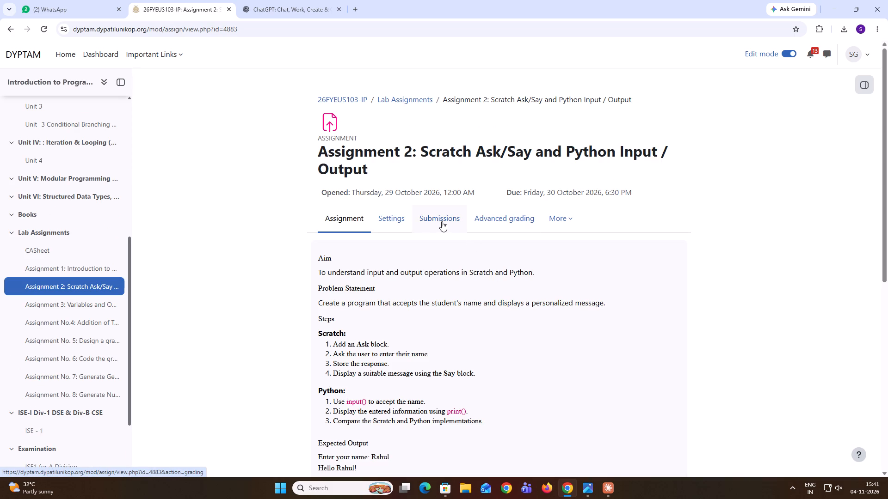
pyautogui.click(442, 221)
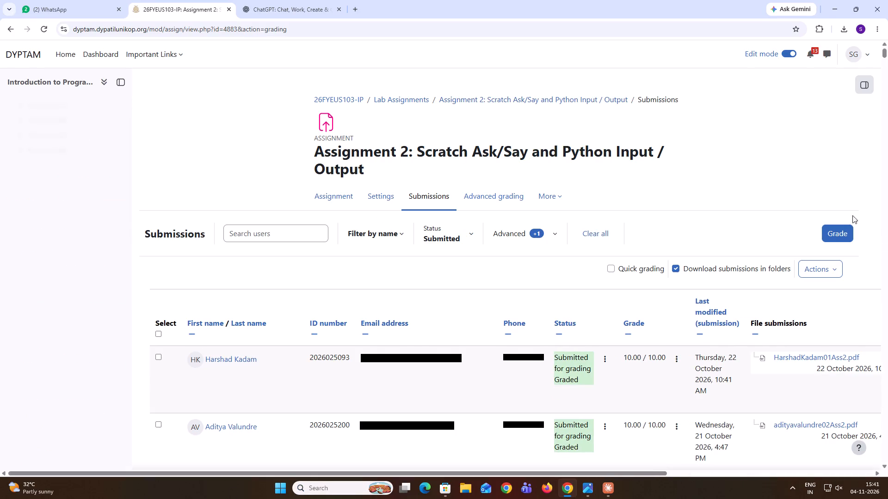
pyautogui.click(848, 231)
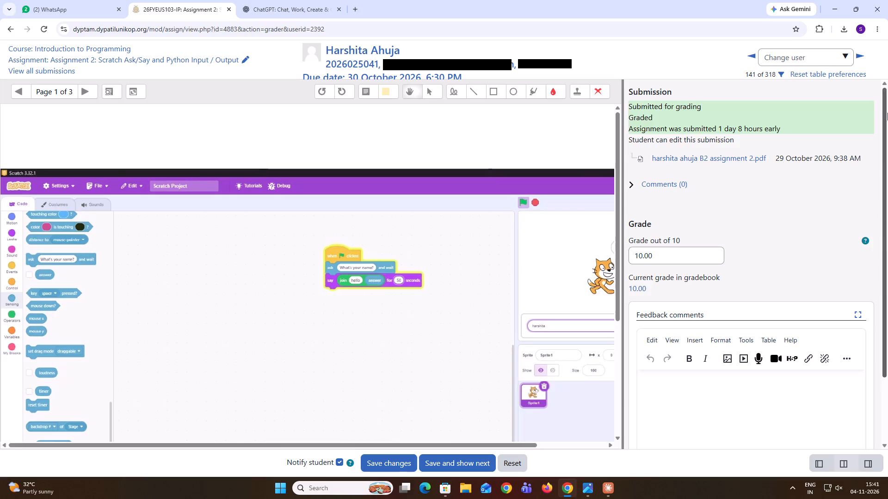
# Search the students for "sumit" and open the third match's submission.
pyautogui.click(785, 59)
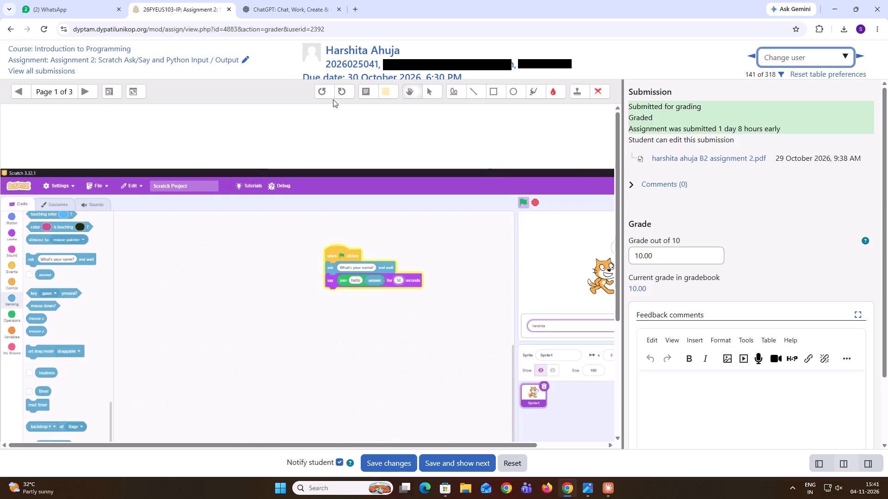
pyautogui.write('sumit')
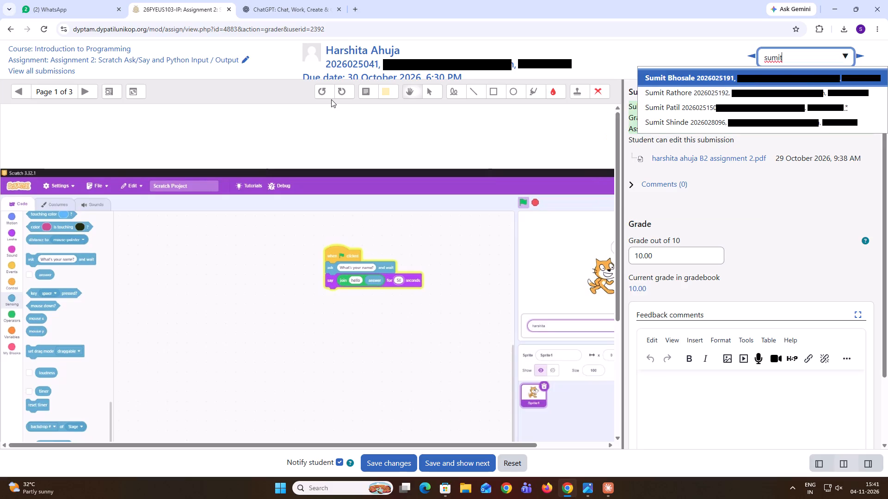
pyautogui.press('Down')
pyautogui.press('Down')
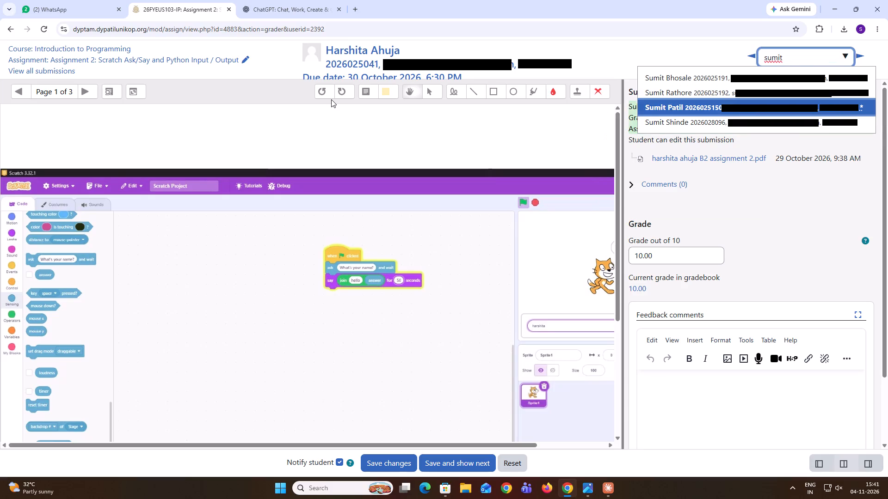
pyautogui.press('Return')
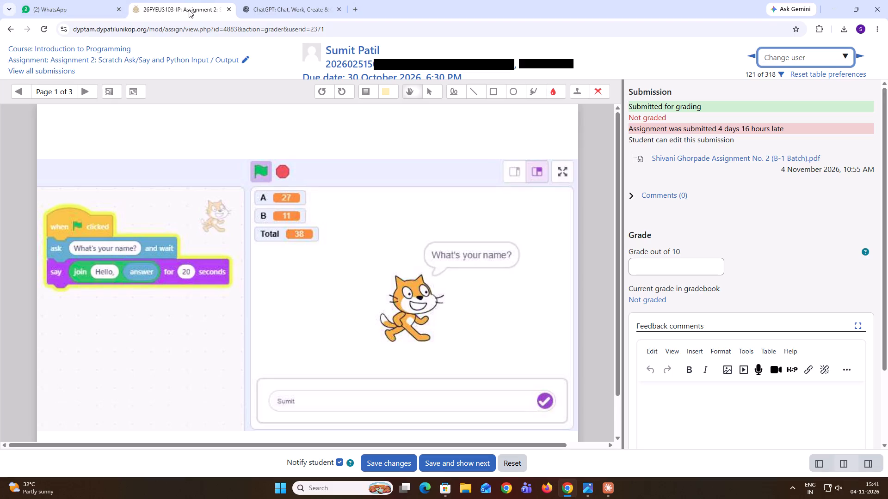
# Check all three pages of this student's submission and save a grade of 9 out of 10.
pyautogui.scroll(-8, 355, 312)
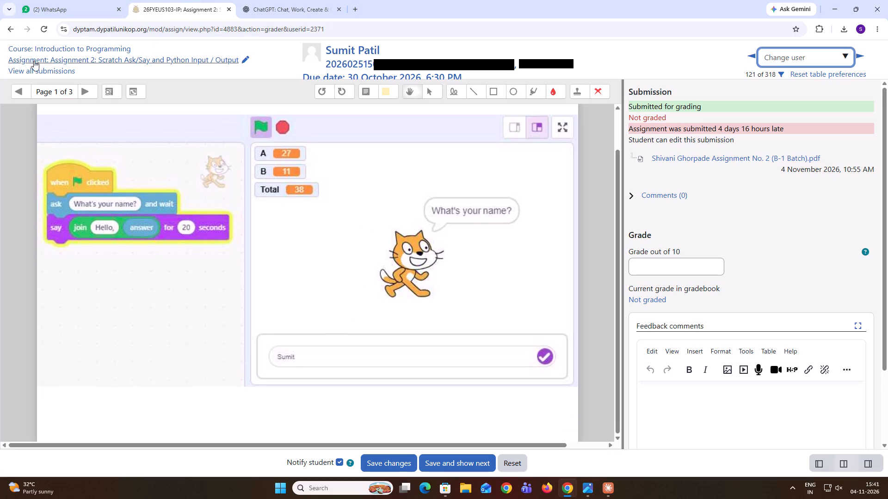
pyautogui.click(40, 95)
pyautogui.click(68, 115)
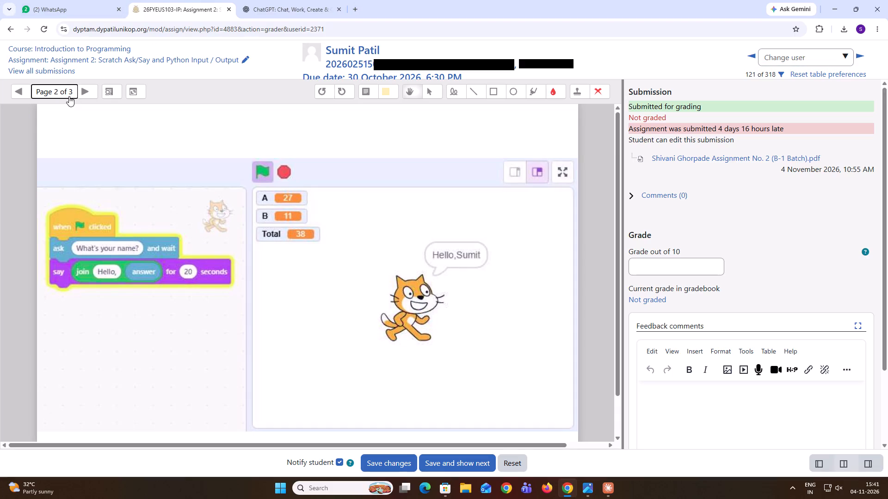
pyautogui.click(69, 96)
pyautogui.click(74, 134)
pyautogui.scroll(-1, 315, 267)
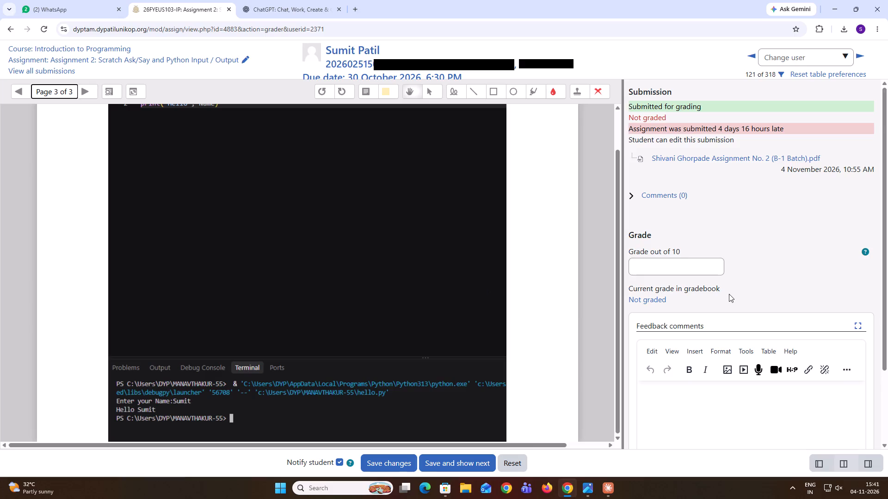
pyautogui.click(689, 263)
pyautogui.press('9')
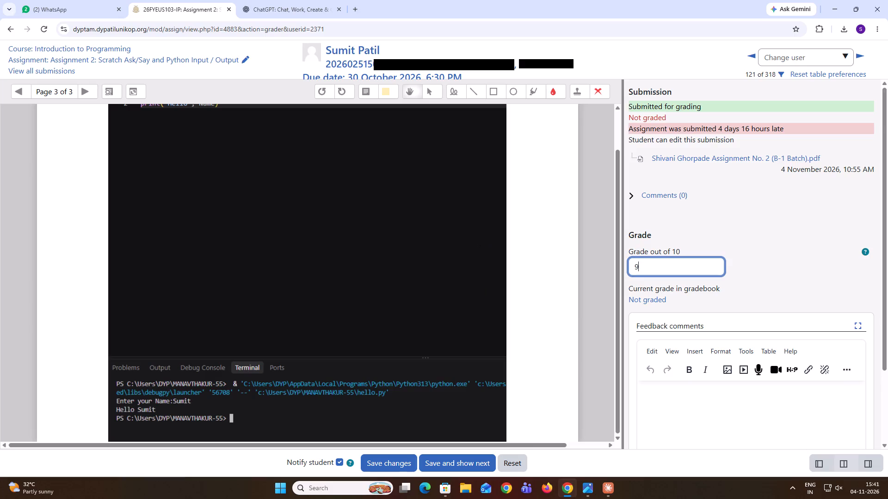
pyautogui.click(389, 462)
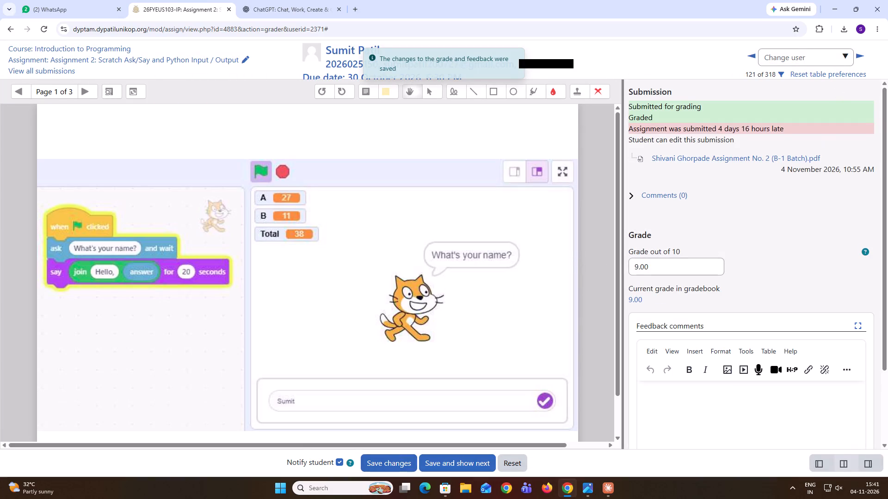
# Find the first student matching "vaib" and examine both pages of their Assignment 2 submission.
pyautogui.click(810, 52)
pyautogui.write('vaib')
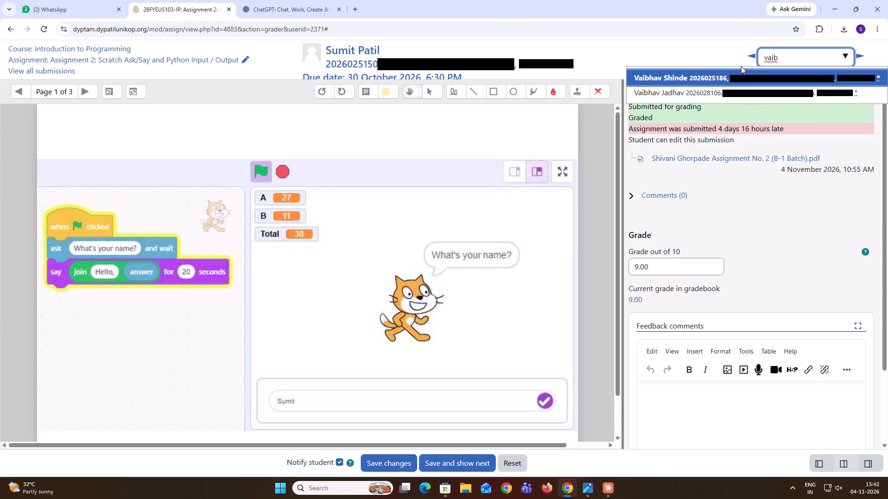
pyautogui.click(741, 75)
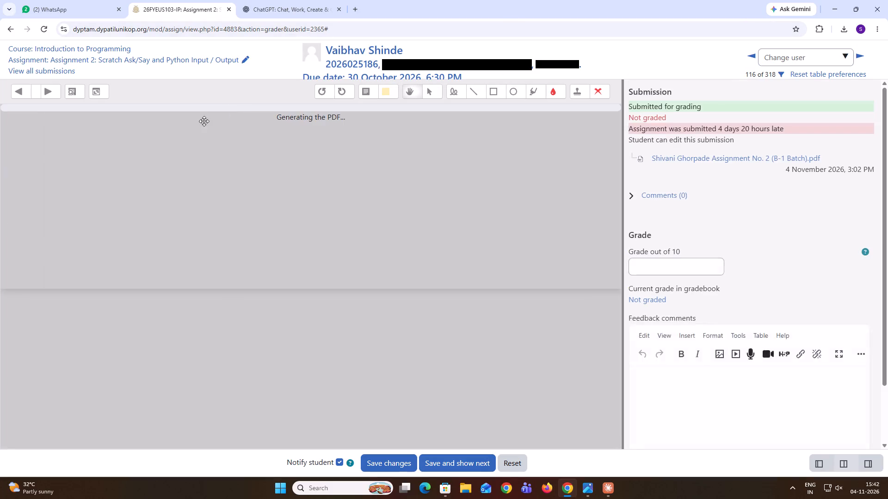
pyautogui.scroll(-3, 319, 231)
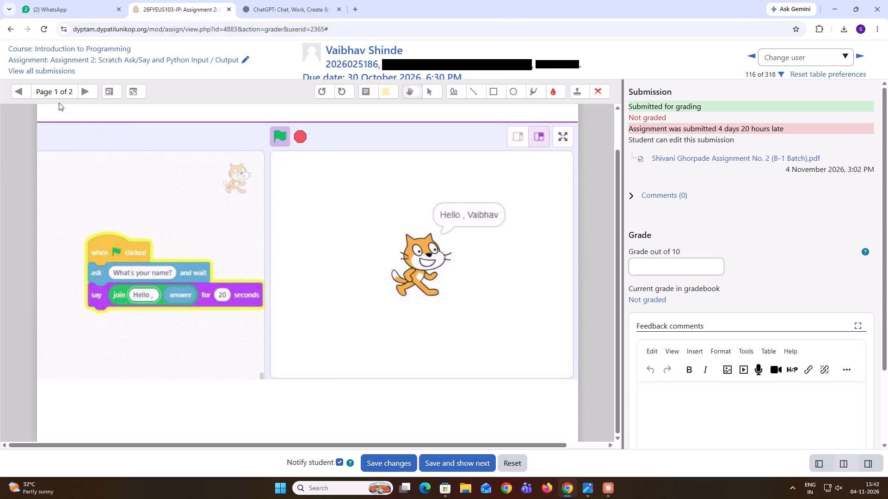
pyautogui.click(60, 97)
pyautogui.click(66, 117)
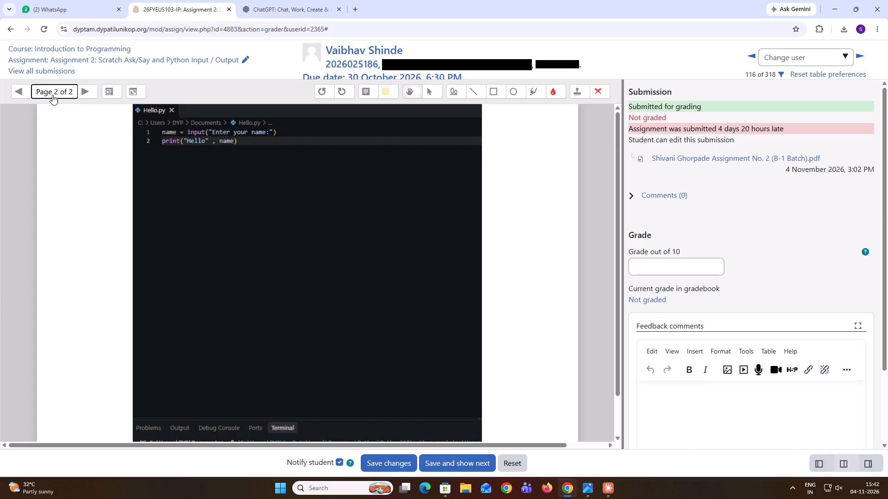
pyautogui.click(52, 95)
pyautogui.click(60, 109)
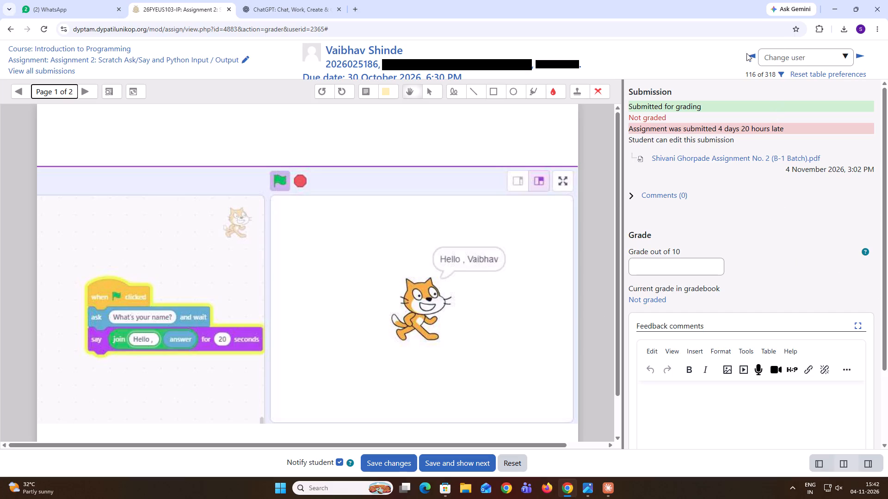
# Find the last student matching "shrav" and examine both pages of their Assignment 2 submission.
pyautogui.click(779, 58)
pyautogui.write('shra')
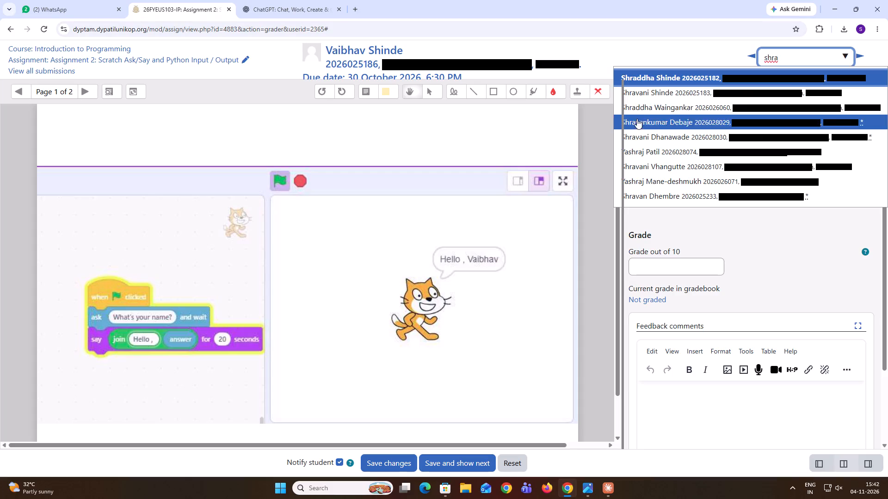
pyautogui.press('v')
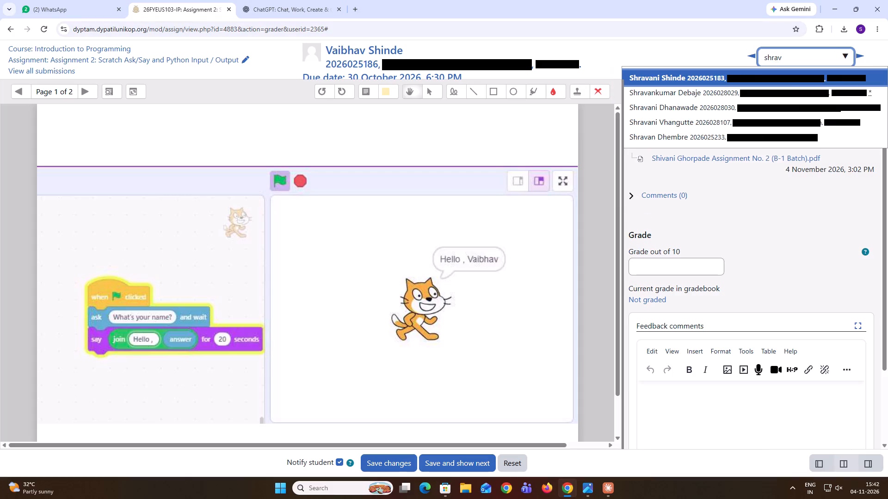
pyautogui.click(674, 140)
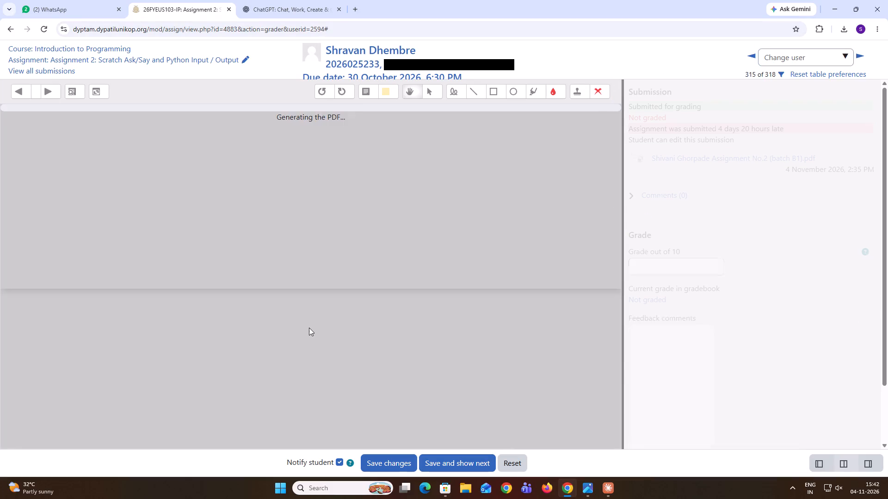
pyautogui.scroll(-1, 329, 317)
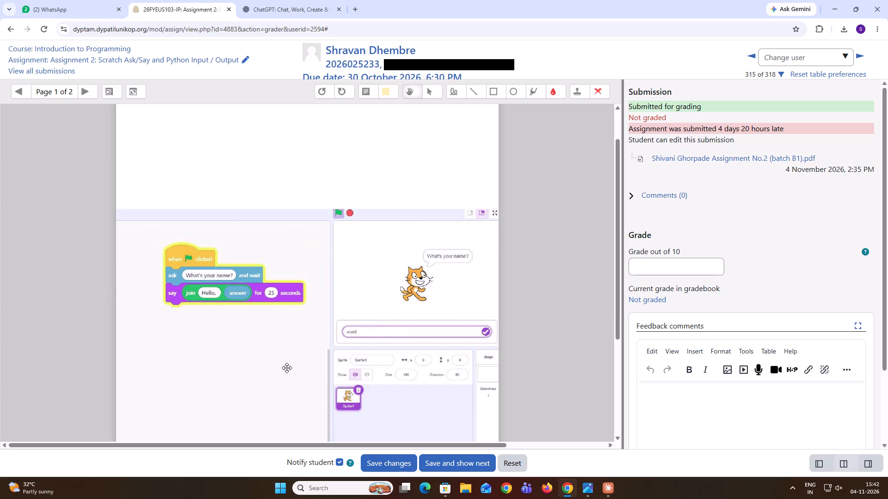
pyautogui.click(46, 92)
pyautogui.click(62, 118)
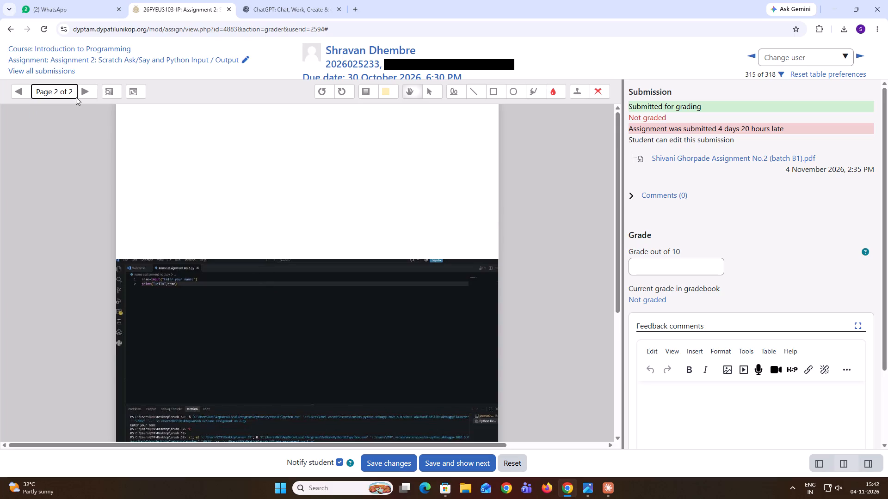
pyautogui.click(70, 95)
pyautogui.click(74, 112)
pyautogui.click(60, 91)
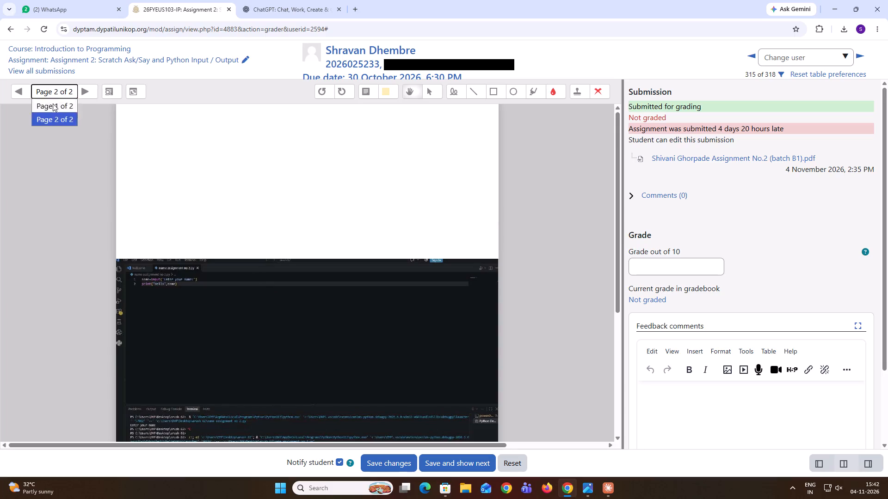
pyautogui.click(53, 103)
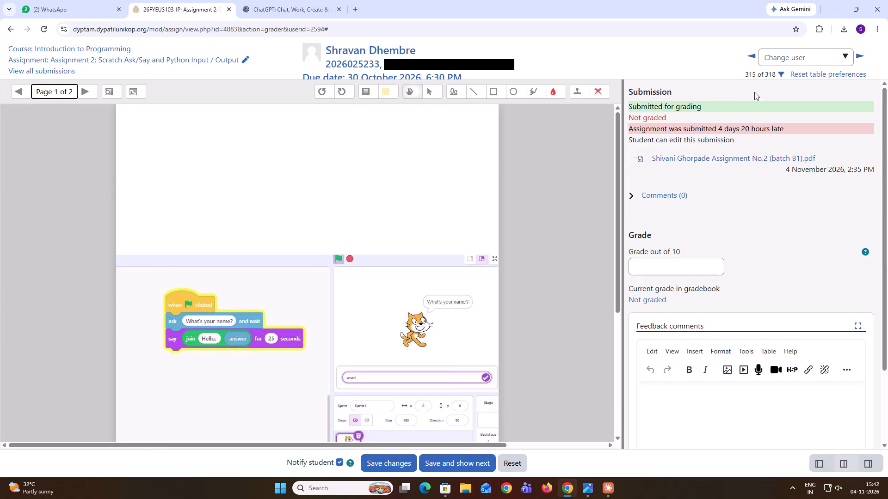
# Leave Assignment 2 and open the submission grading view for Assignment 3: Variables and Operators in Scratch.
pyautogui.click(791, 62)
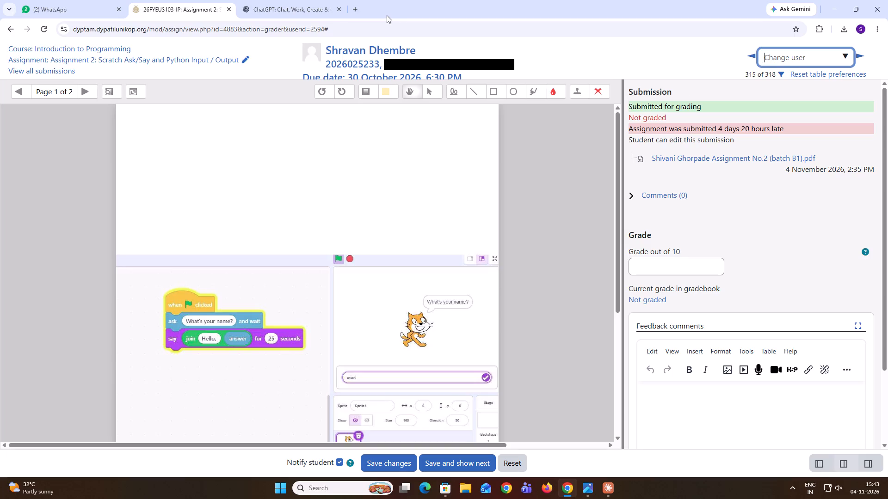
pyautogui.click(71, 61)
pyautogui.click(93, 304)
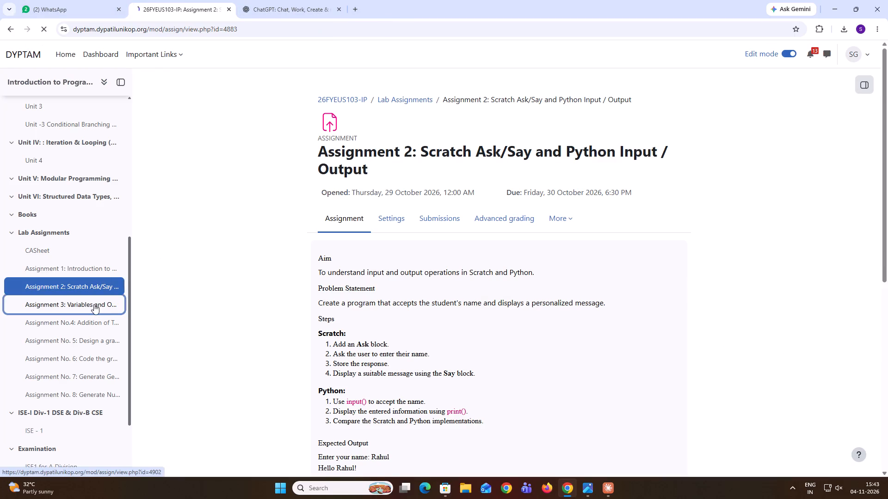
pyautogui.click(425, 201)
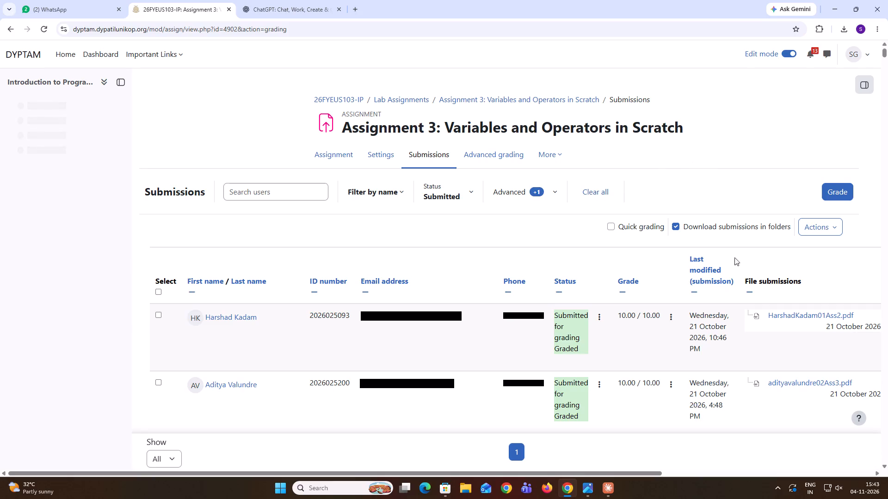
pyautogui.click(839, 197)
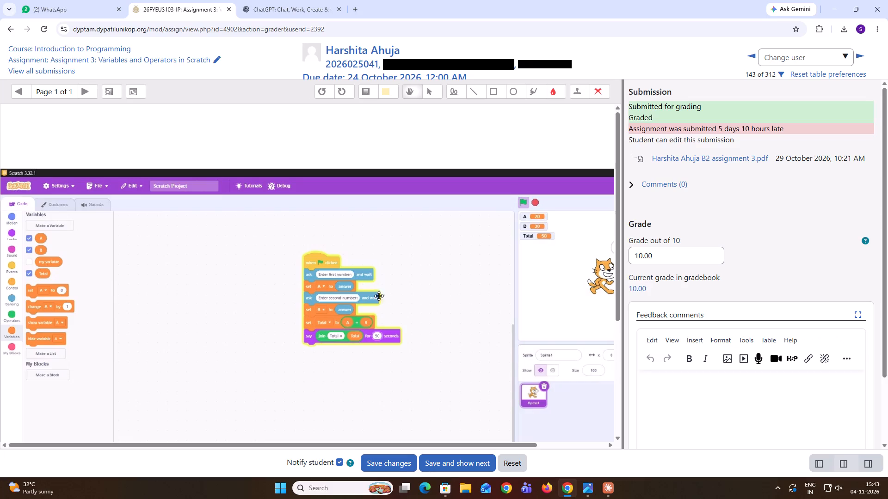
# Find the first student matching "vaibhav", check their one-page Assignment 3 submission and save a grade of 9 out of 10.
pyautogui.click(785, 62)
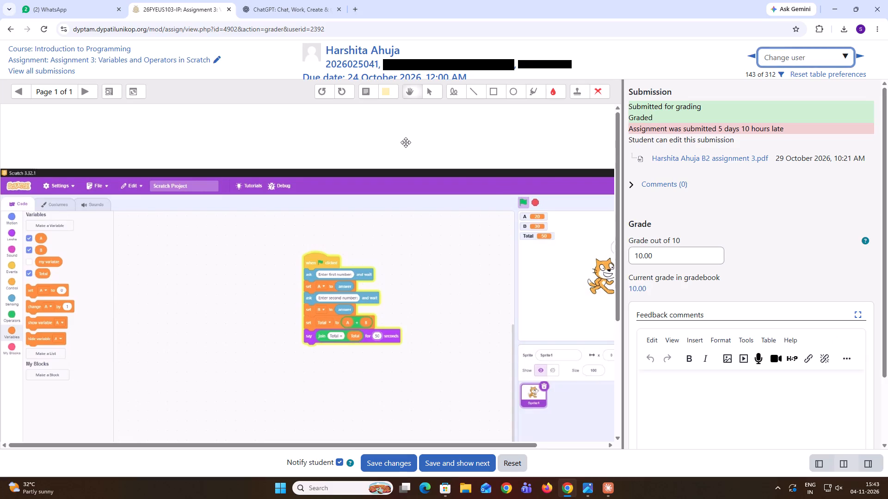
pyautogui.write('vaibhav')
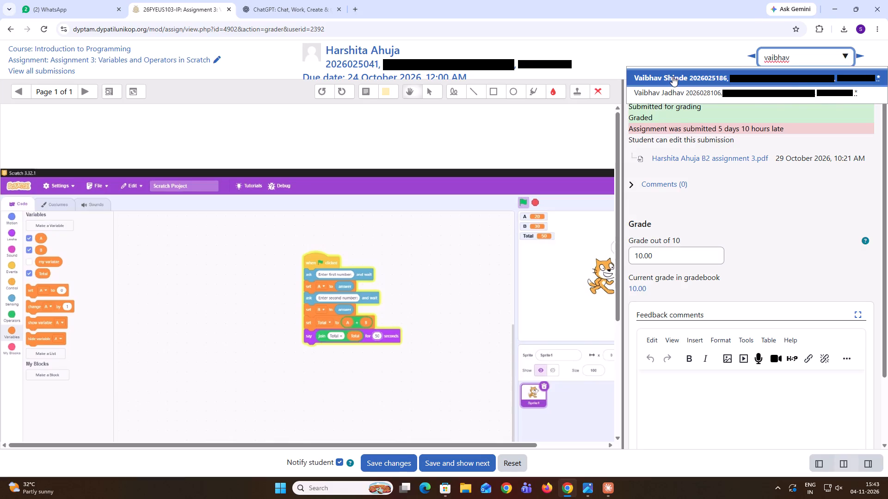
pyautogui.click(672, 76)
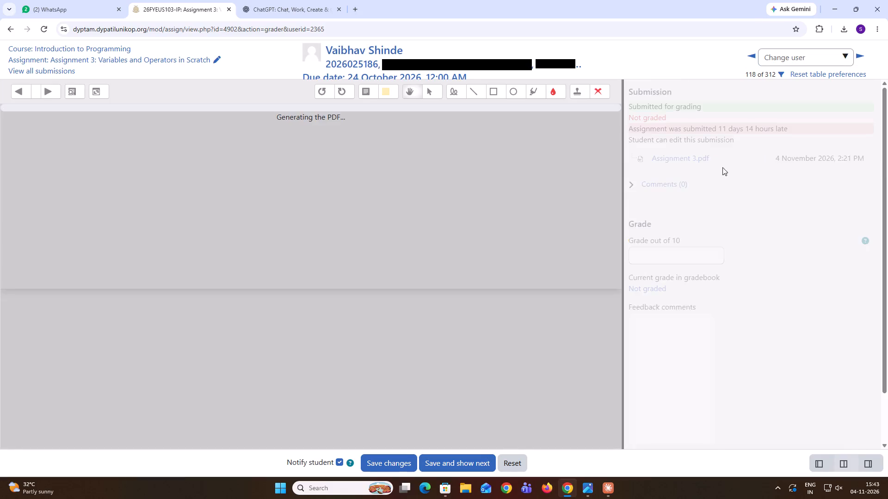
pyautogui.scroll(-2, 408, 232)
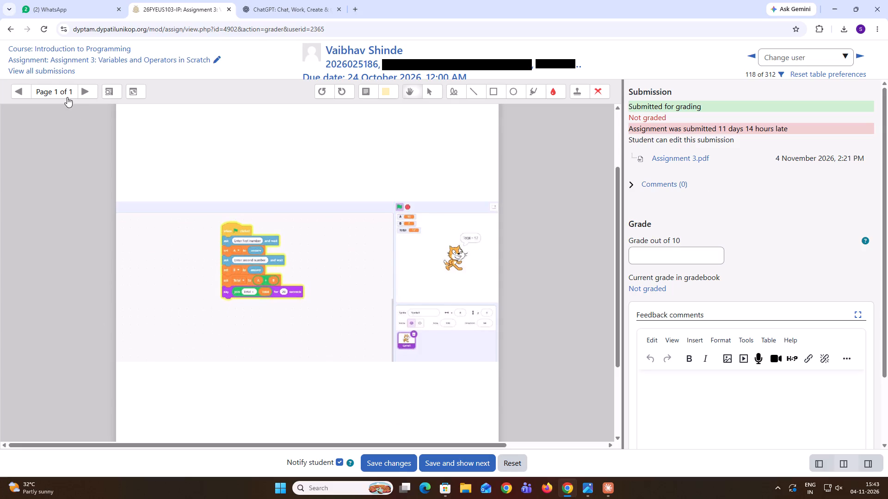
pyautogui.click(668, 263)
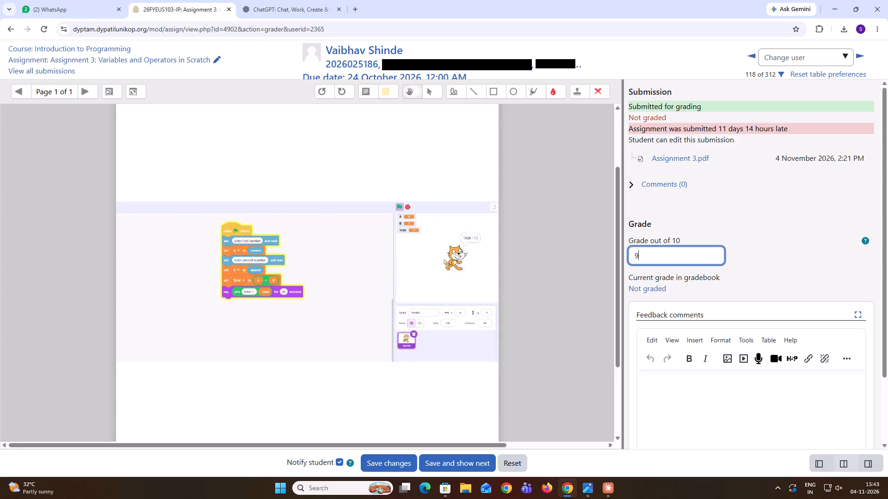
pyautogui.press('9')
pyautogui.click(395, 464)
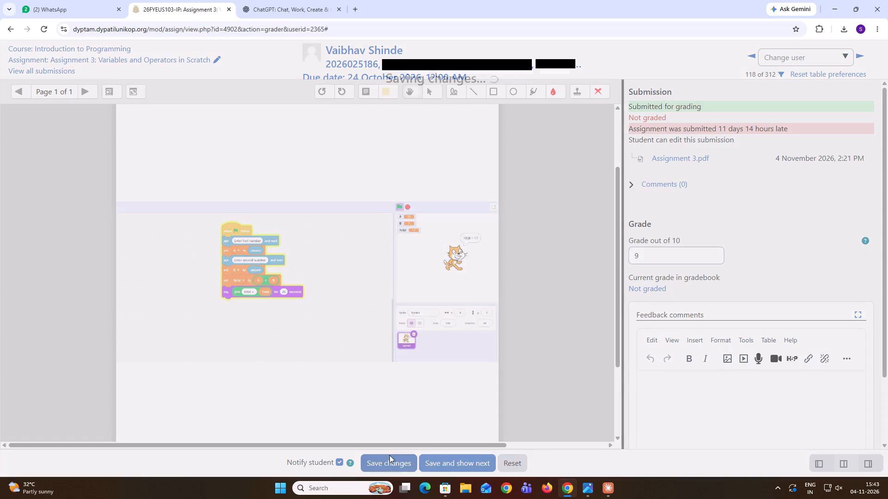
# Find the fifth student matching "un" and examine their one-page Assignment 3 submission.
pyautogui.click(814, 64)
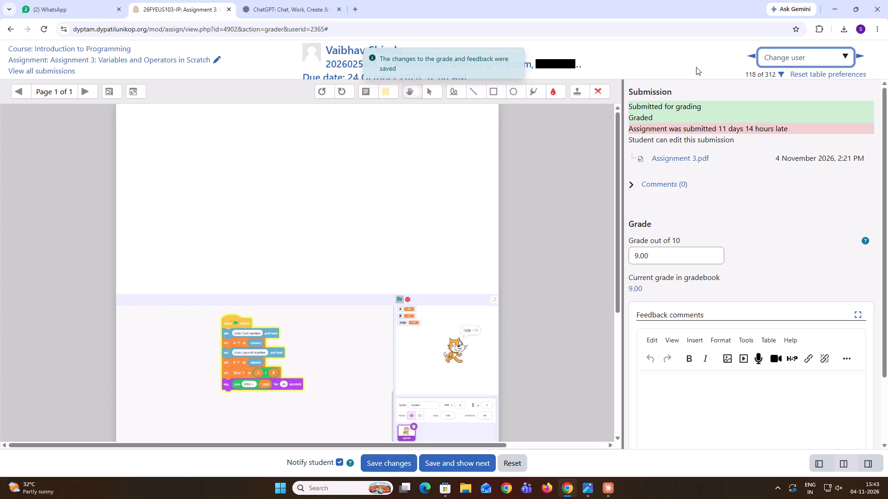
pyautogui.write('un')
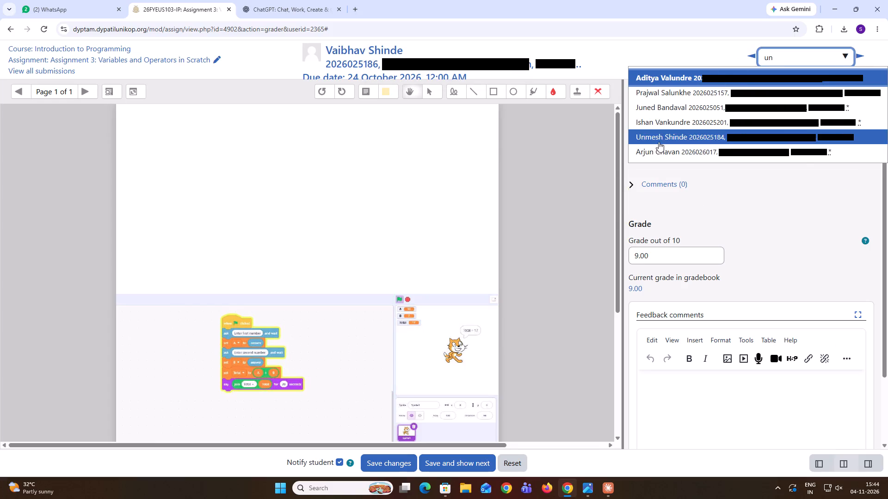
pyautogui.click(659, 142)
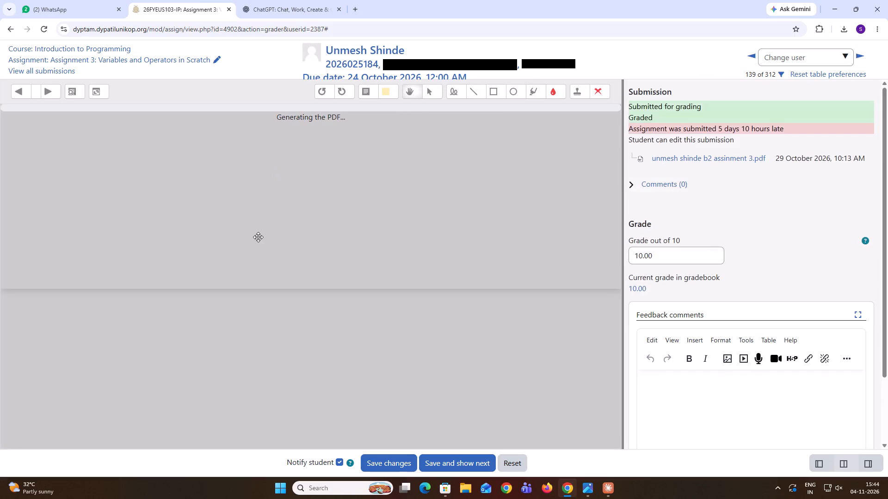
pyautogui.scroll(-2, 275, 239)
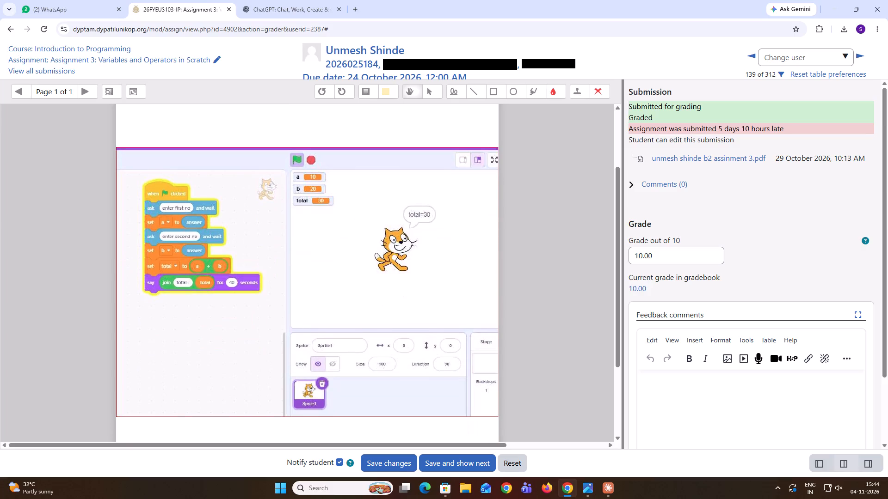
# Find the third student matching "sumi" and examine all three pages of their Assignment 3 submission.
pyautogui.click(799, 56)
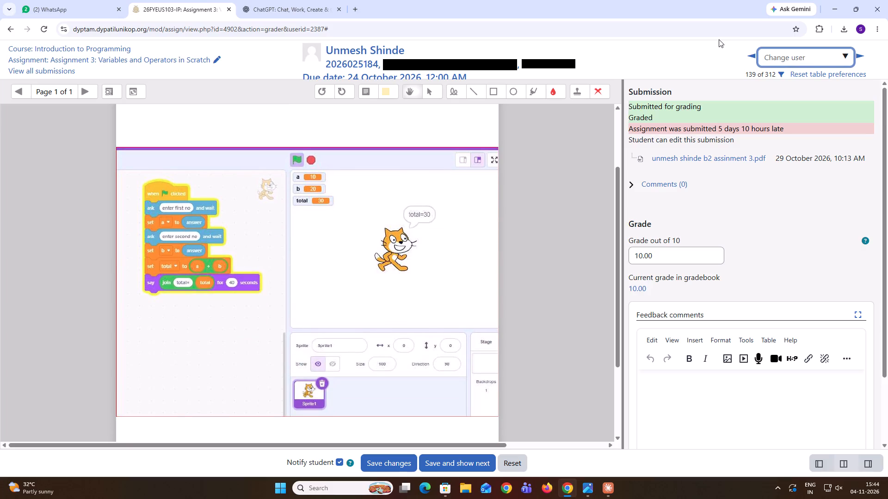
pyautogui.write('sumi')
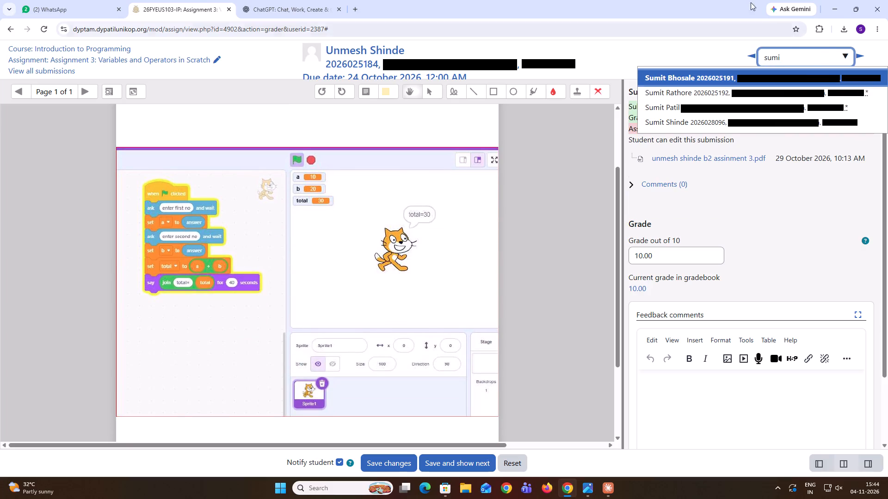
pyautogui.click(717, 108)
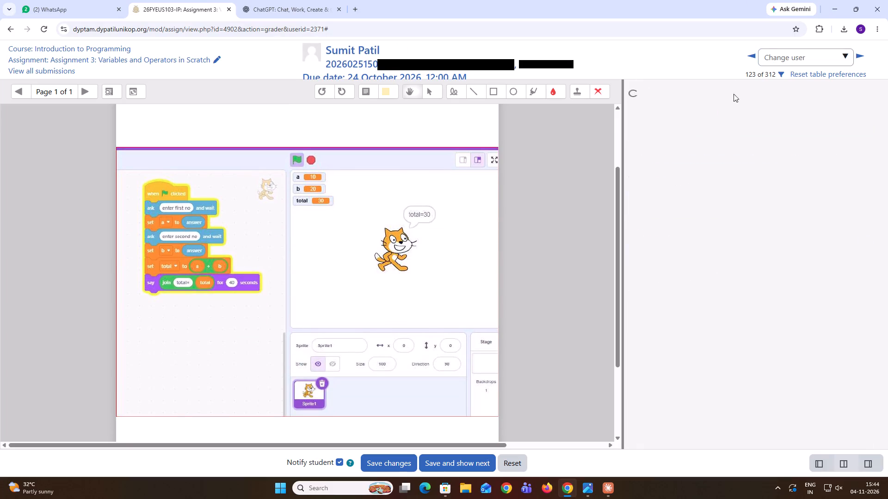
pyautogui.scroll(-1, 365, 224)
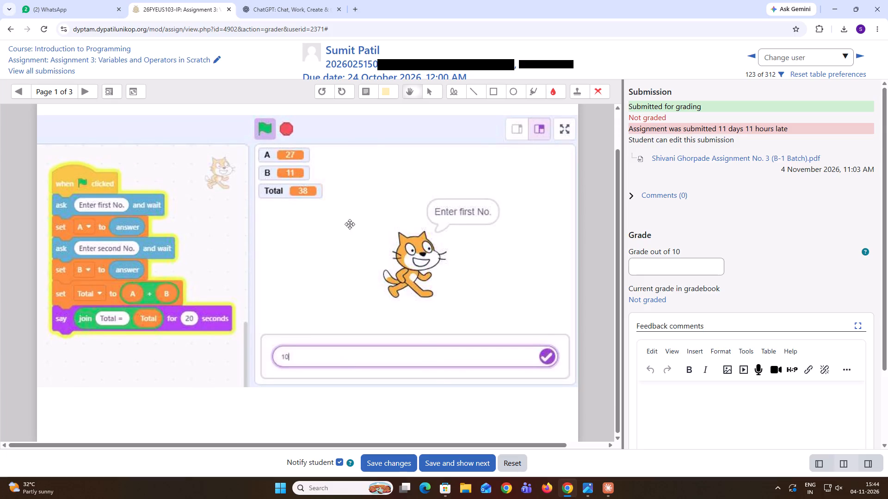
pyautogui.click(52, 90)
pyautogui.click(67, 120)
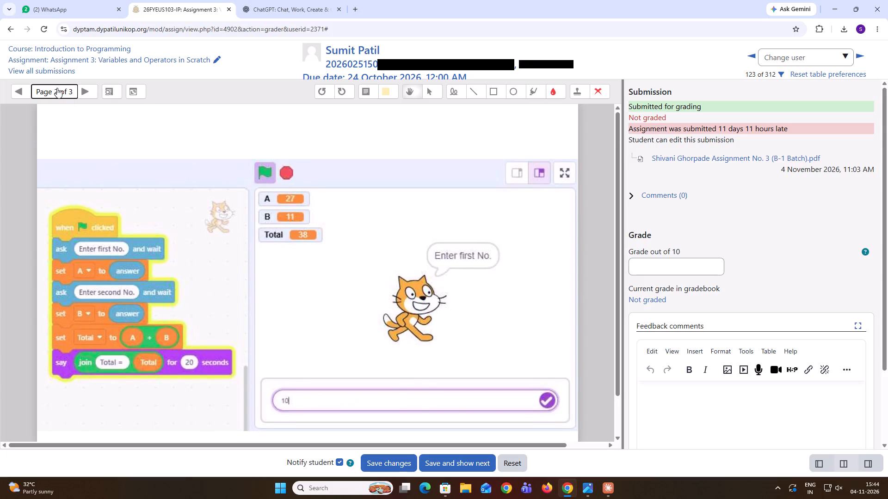
pyautogui.click(57, 86)
pyautogui.click(61, 130)
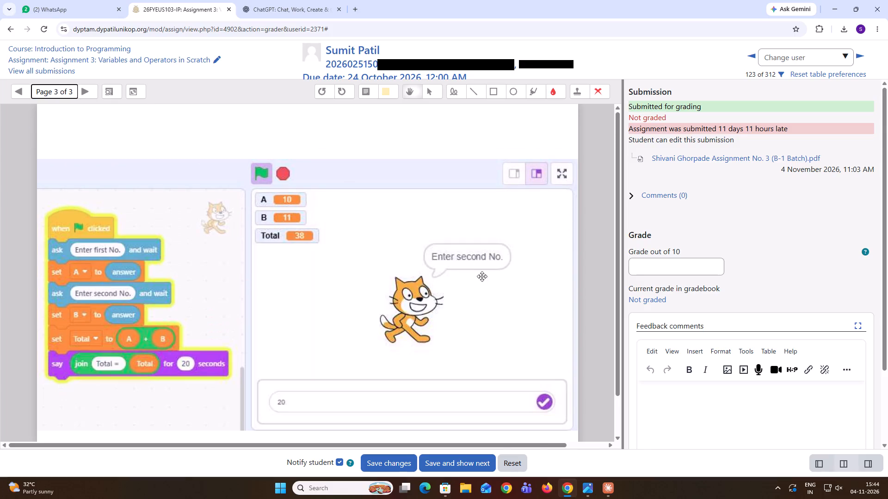
# Recheck this submission by comparing pages 2 and 3, revisiting page 1, and finishing on page 3.
pyautogui.click(52, 88)
pyautogui.click(57, 125)
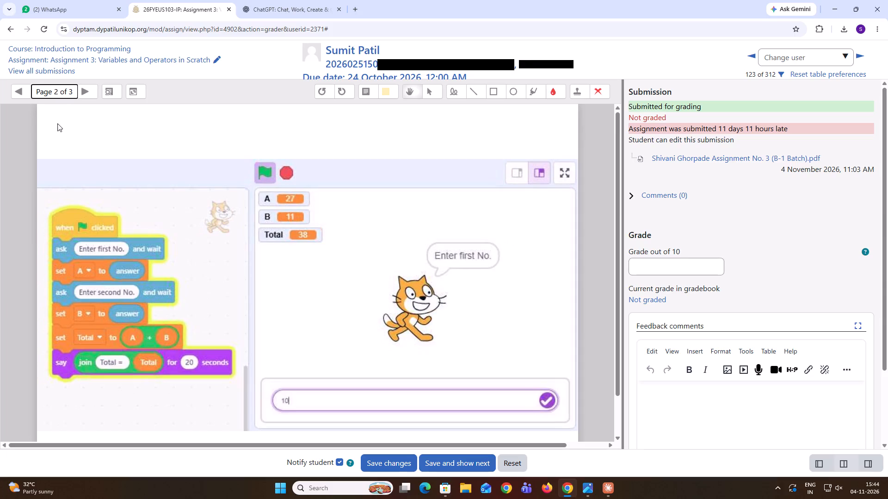
pyautogui.click(64, 90)
pyautogui.click(69, 110)
pyautogui.click(66, 91)
pyautogui.moveTo(66, 124); pyautogui.dragTo(66, 130)
pyautogui.click(66, 128)
pyautogui.click(64, 95)
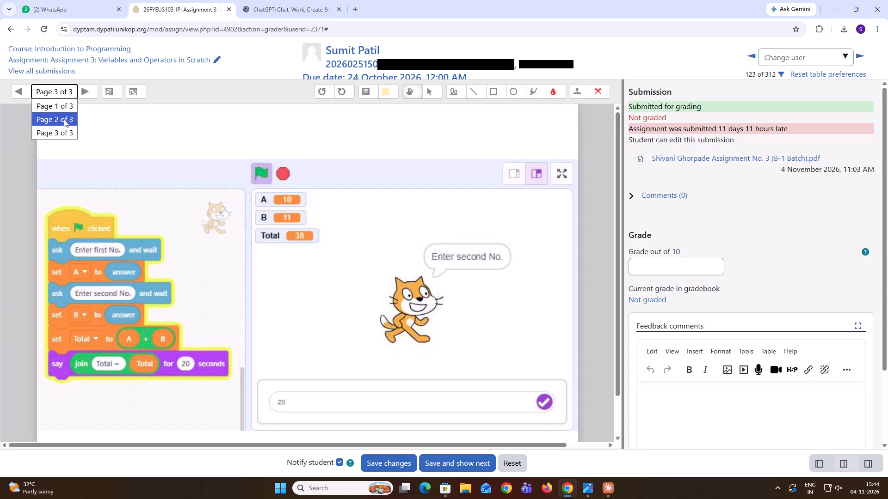
pyautogui.click(65, 117)
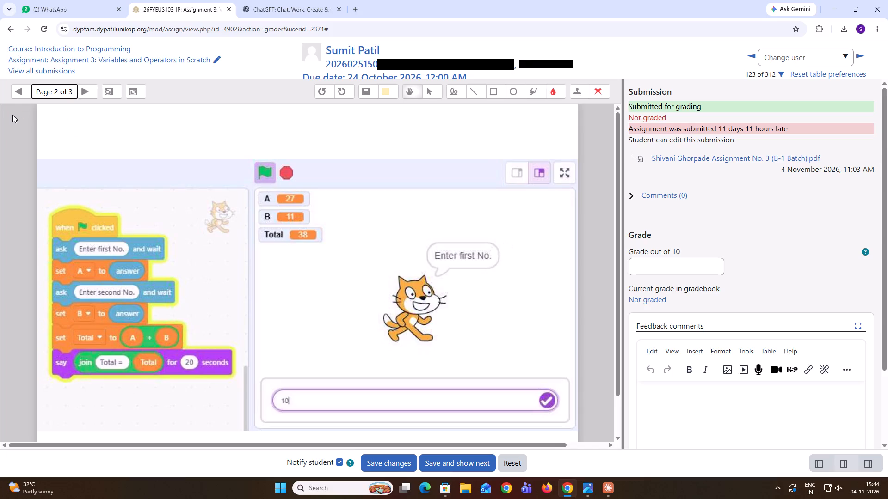
pyautogui.click(54, 96)
pyautogui.click(62, 110)
pyautogui.click(60, 91)
pyautogui.click(56, 122)
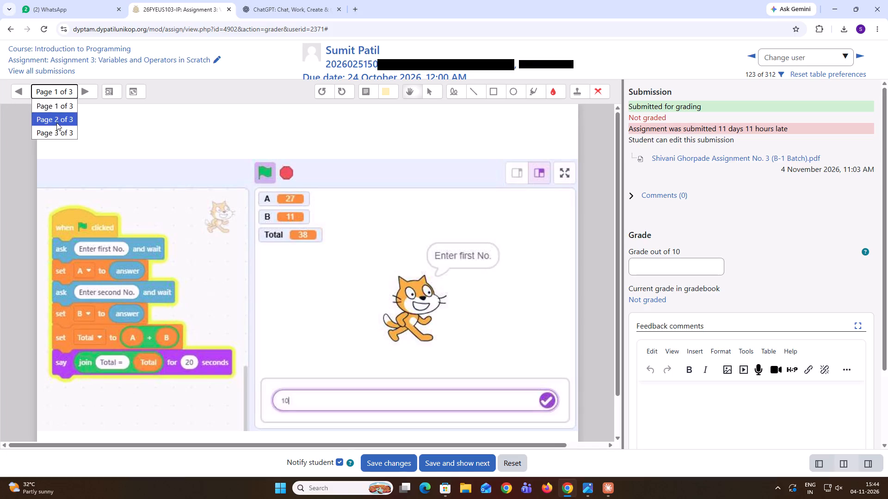
pyautogui.click(68, 89)
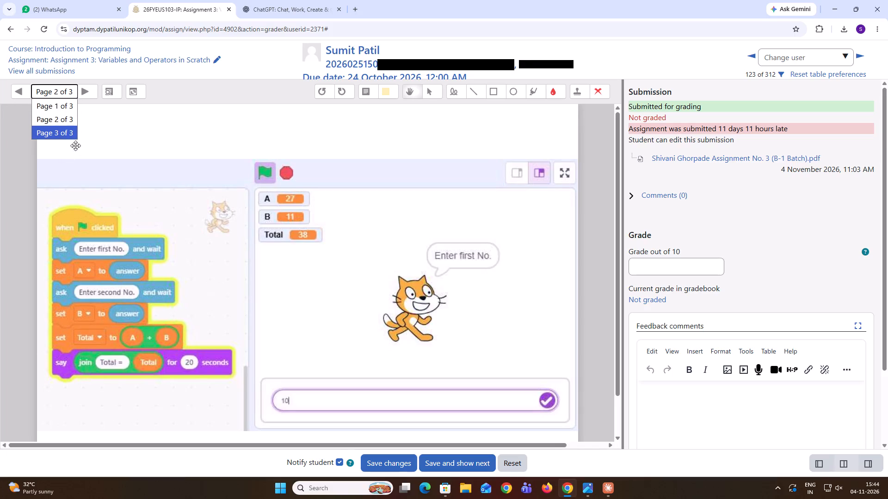
pyautogui.click(74, 136)
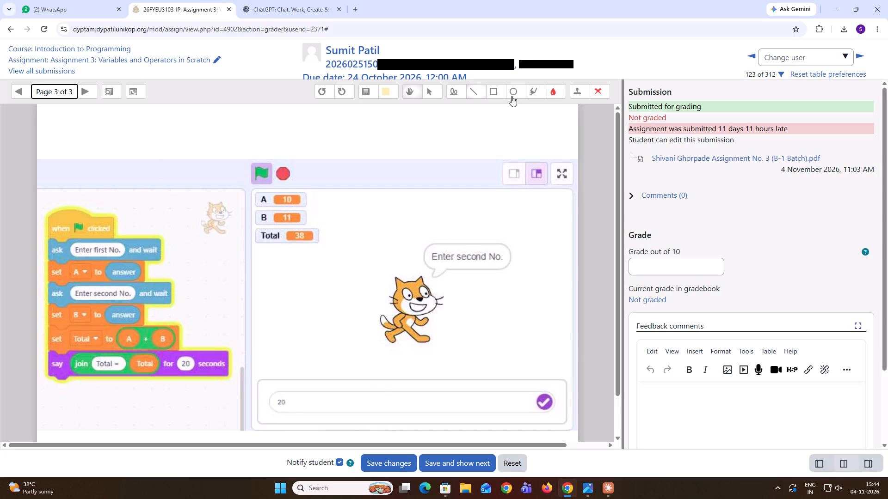
# Find the last student matching "shravan", check page 1 of their Assignment 3 submission and save a grade of 9 out of 10.
pyautogui.click(806, 58)
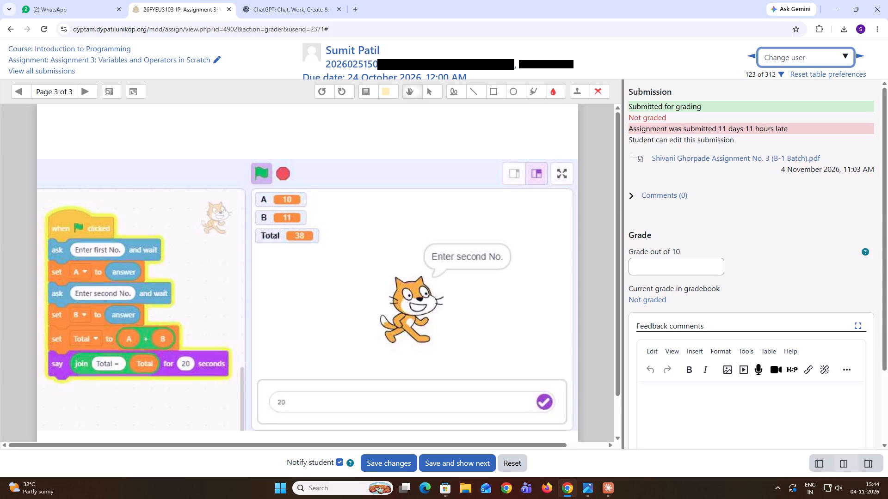
pyautogui.write('sh')
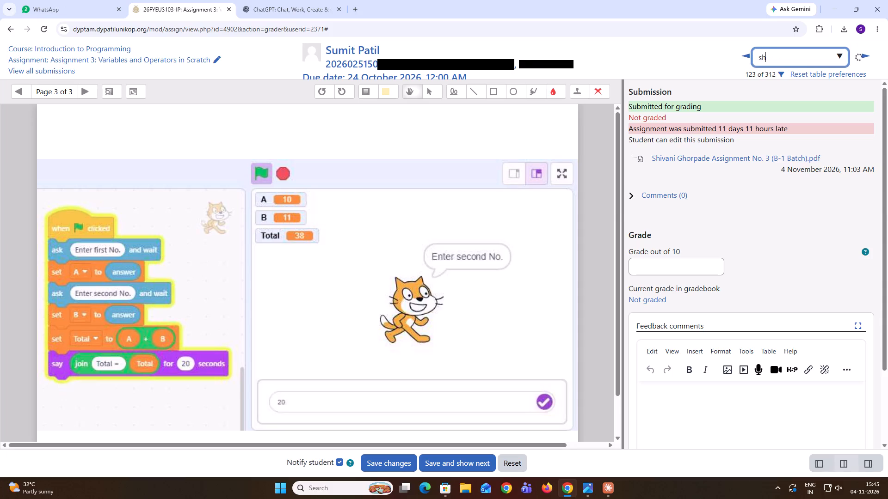
pyautogui.write('ra')
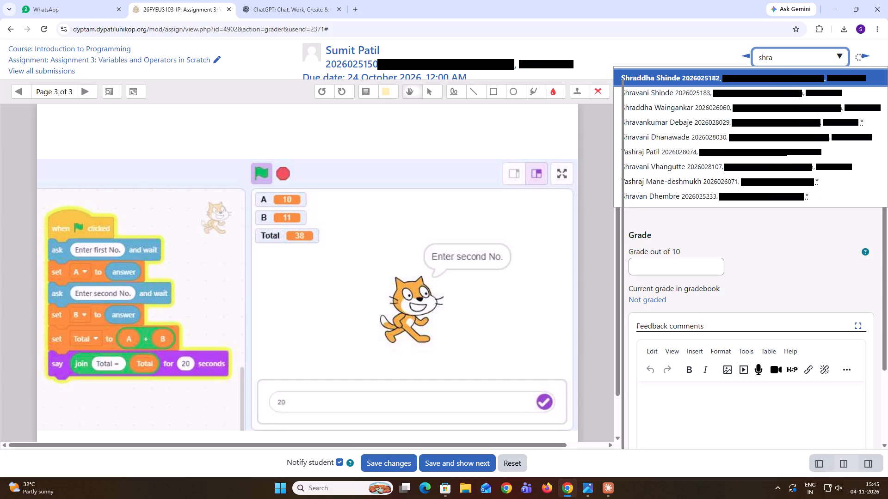
pyautogui.write('van')
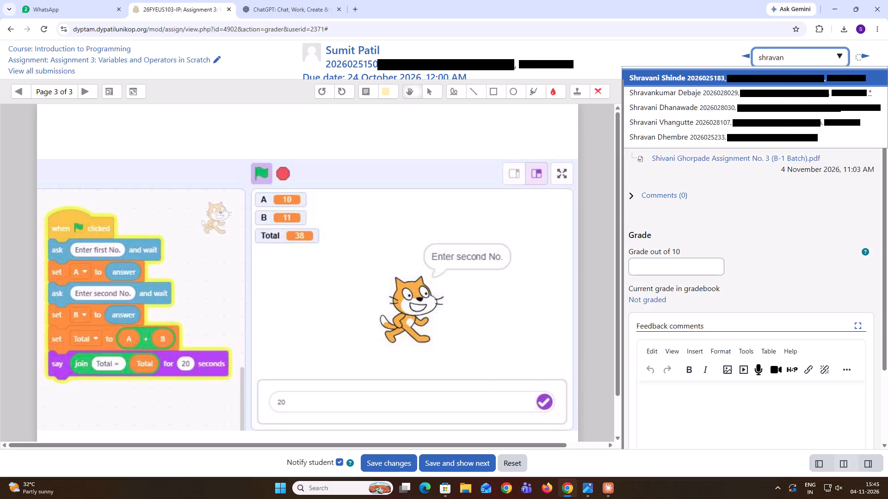
pyautogui.click(672, 139)
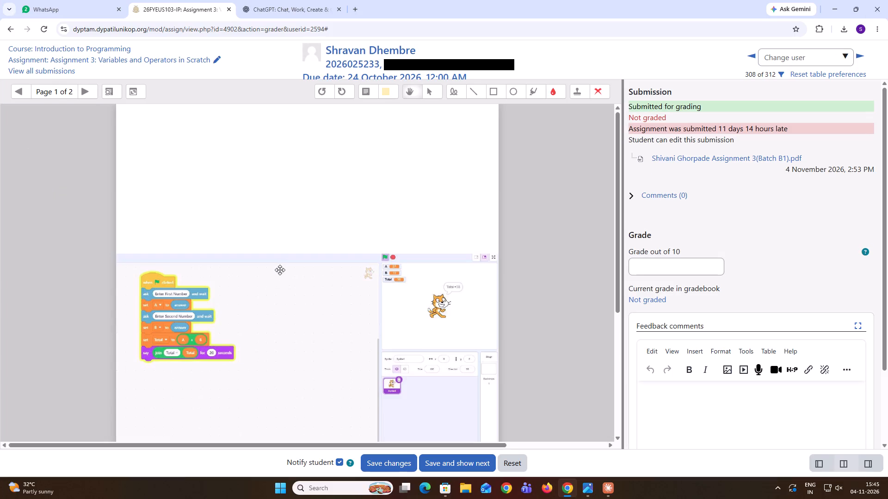
pyautogui.scroll(7, 444, 257)
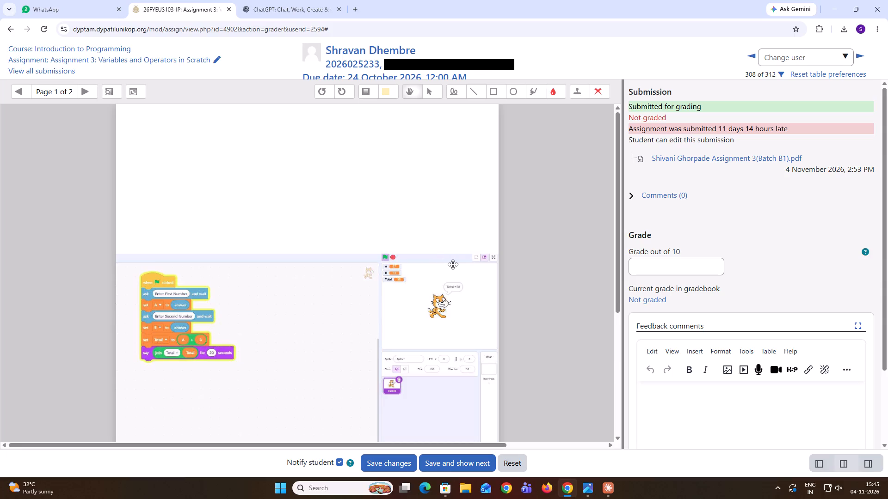
pyautogui.scroll(1, 434, 310)
pyautogui.moveTo(448, 362); pyautogui.dragTo(452, 357)
pyautogui.click(450, 347)
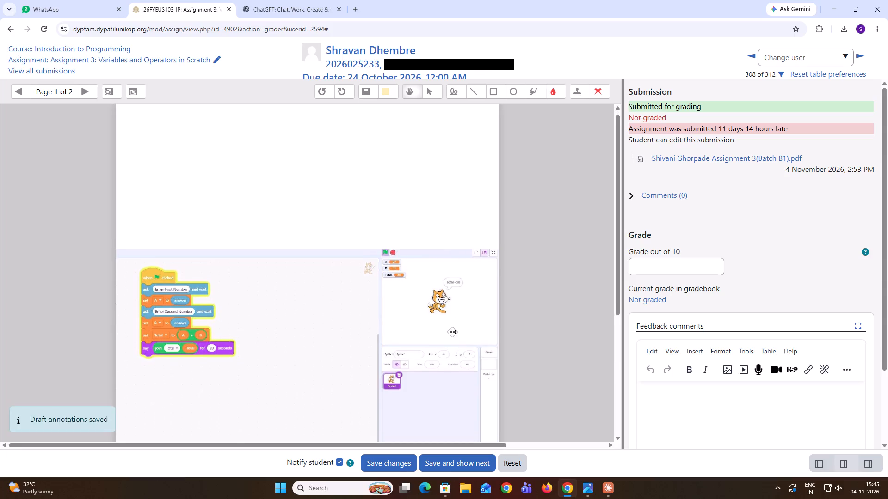
pyautogui.scroll(3, 454, 317)
pyautogui.middleClick(454, 316)
pyautogui.click(682, 272)
pyautogui.click(682, 271)
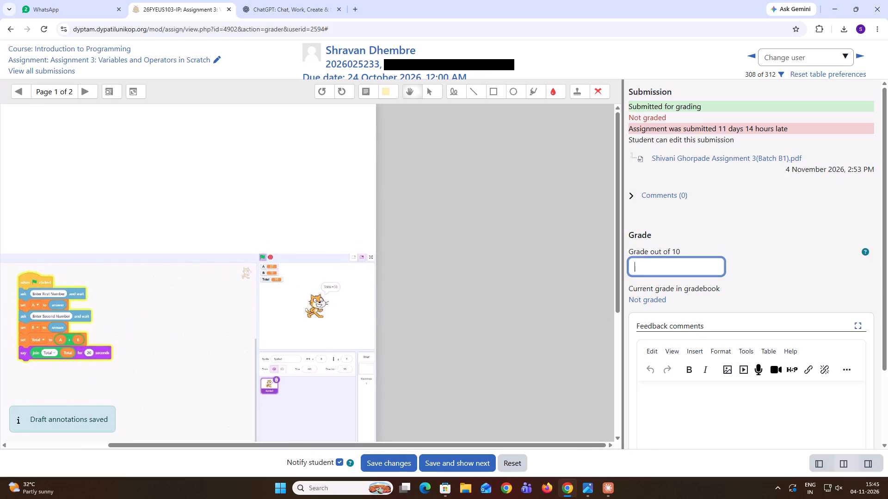
pyautogui.press('9')
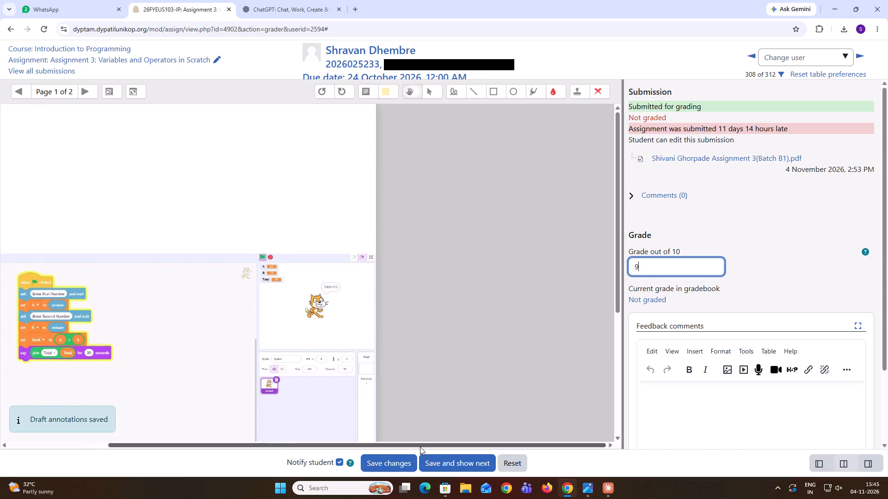
pyautogui.click(391, 466)
# Leave Assignment 3 grading and open Assignment No. 4 from the course's lab assignments.
pyautogui.click(51, 61)
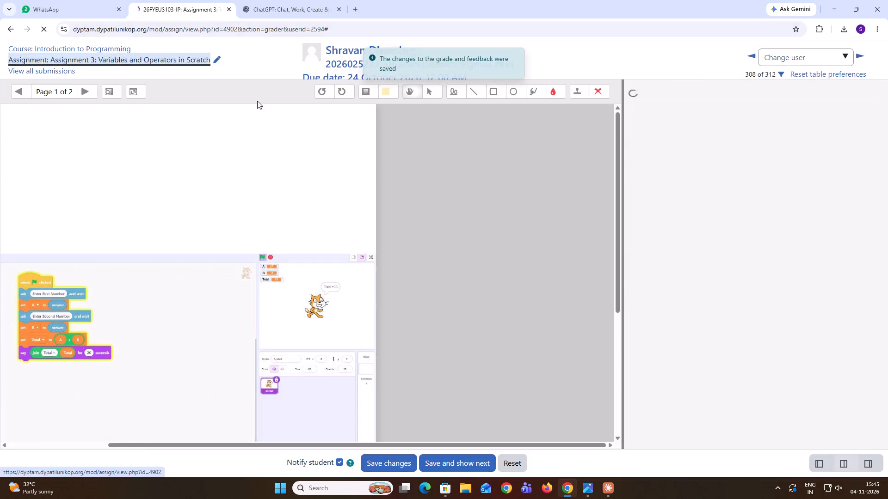
pyautogui.click(92, 309)
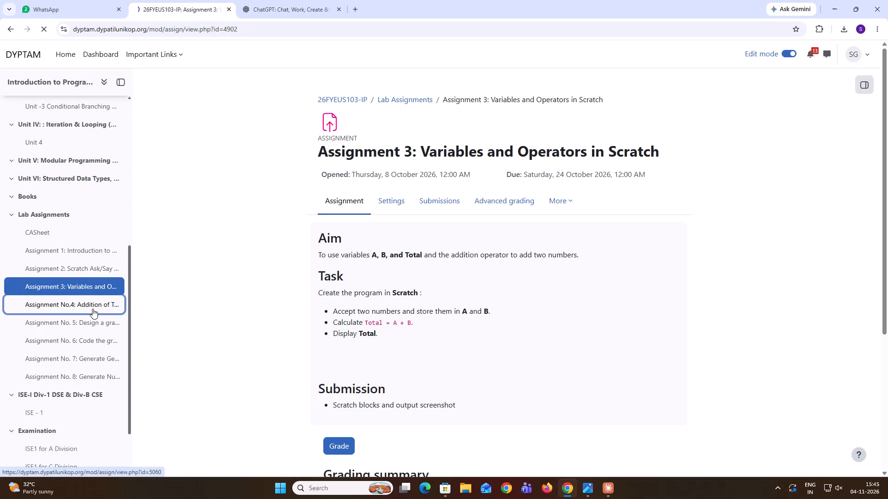
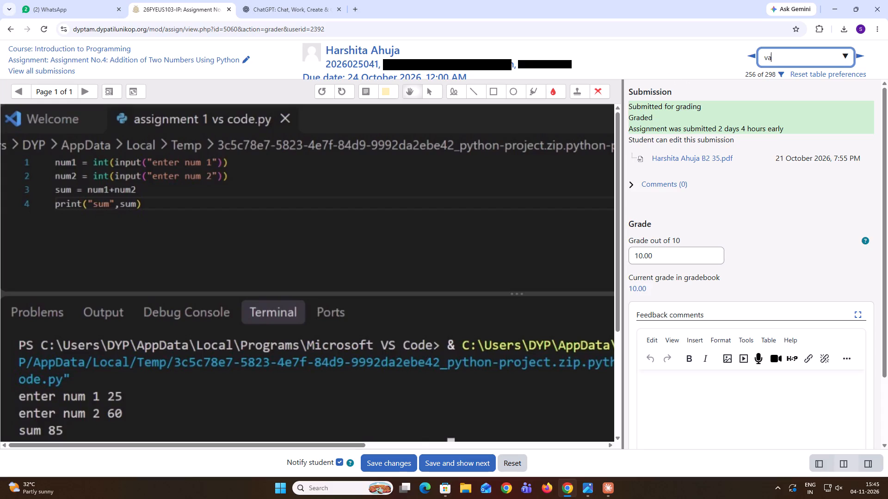
# Find the student matching "vaibhav", check their Assignment 4 code and output, and save a grade of 9 out of 10.
pyautogui.write('ibhav')
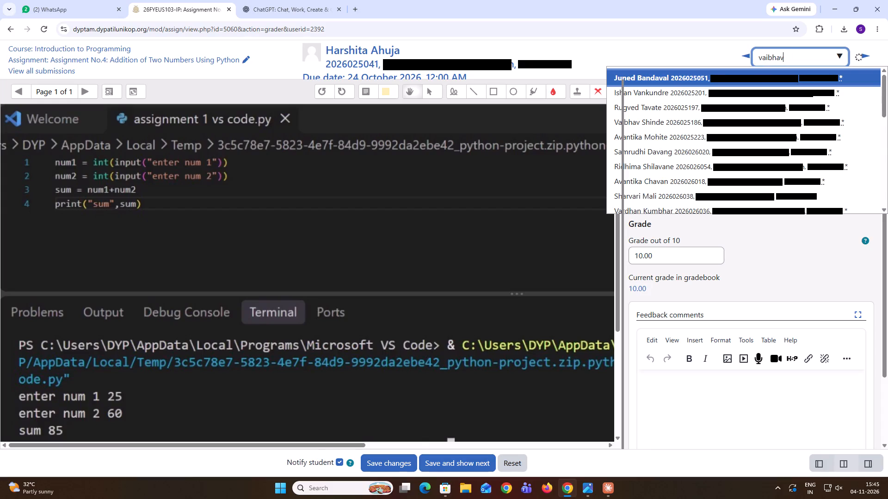
pyautogui.click(706, 79)
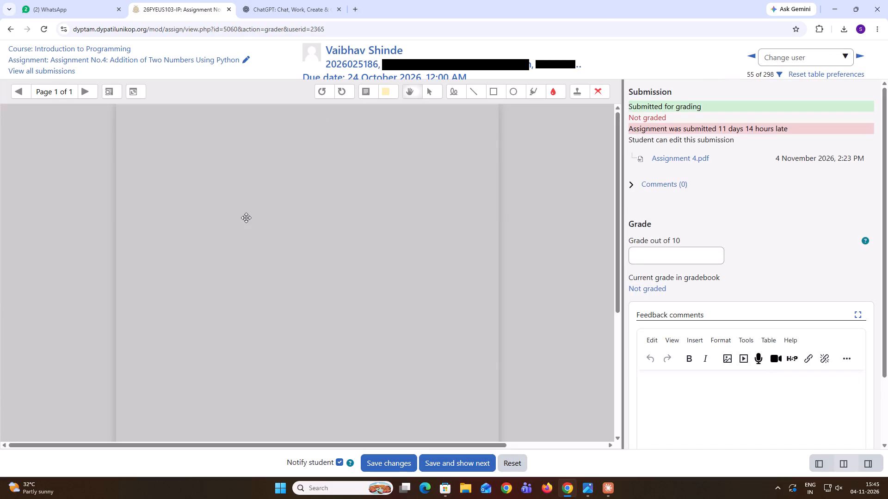
pyautogui.scroll(-2, 246, 218)
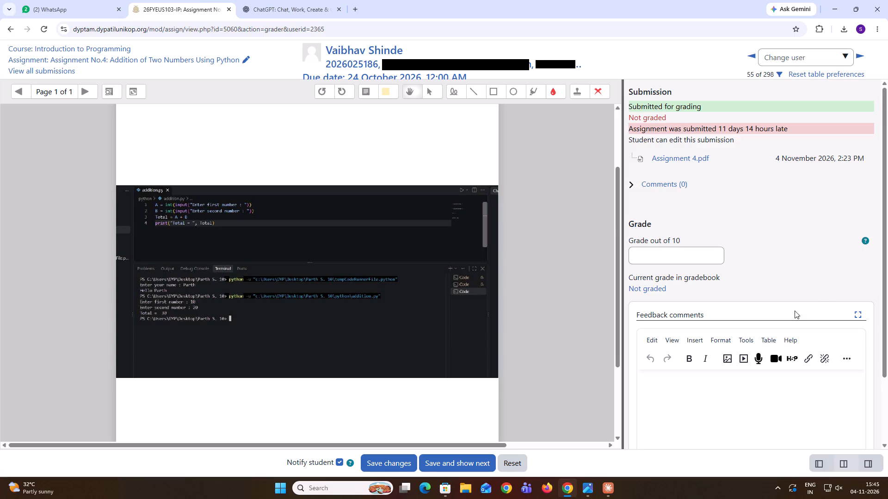
pyautogui.click(655, 255)
pyautogui.press('9')
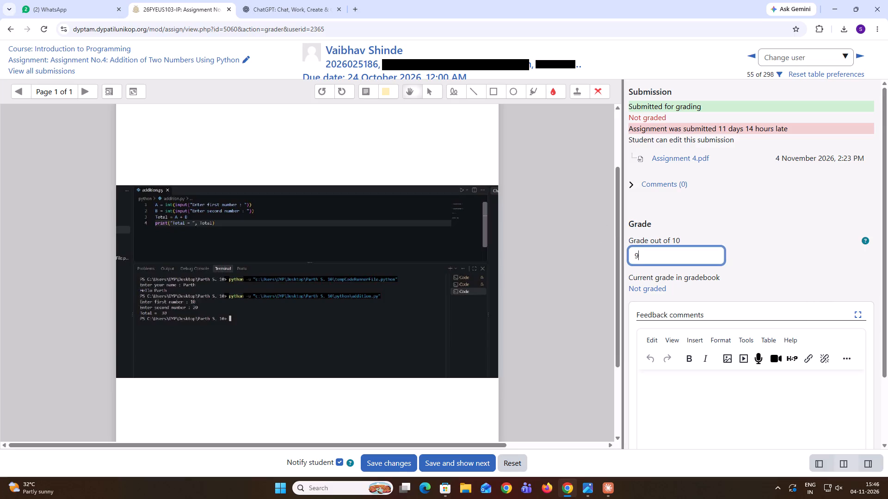
pyautogui.click(382, 462)
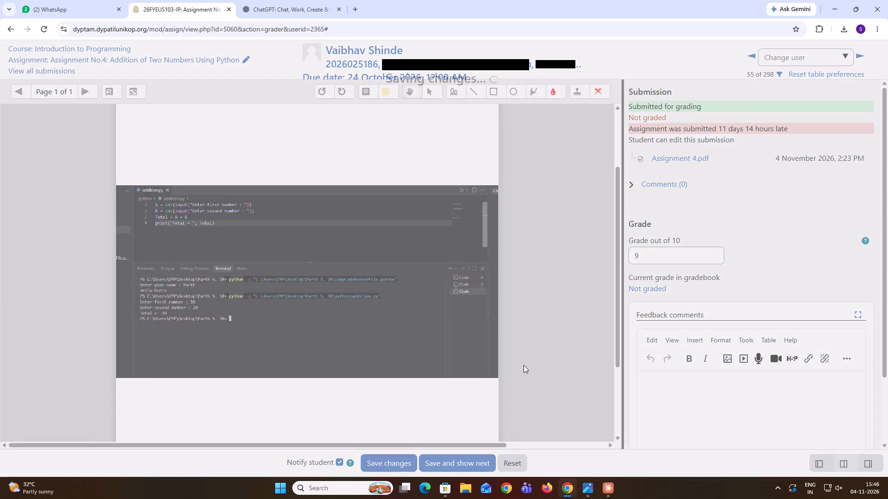
# Find the second student matching "sumit", check their Assignment 4 code and terminal output, and save a grade of 9 out of 10.
pyautogui.click(808, 59)
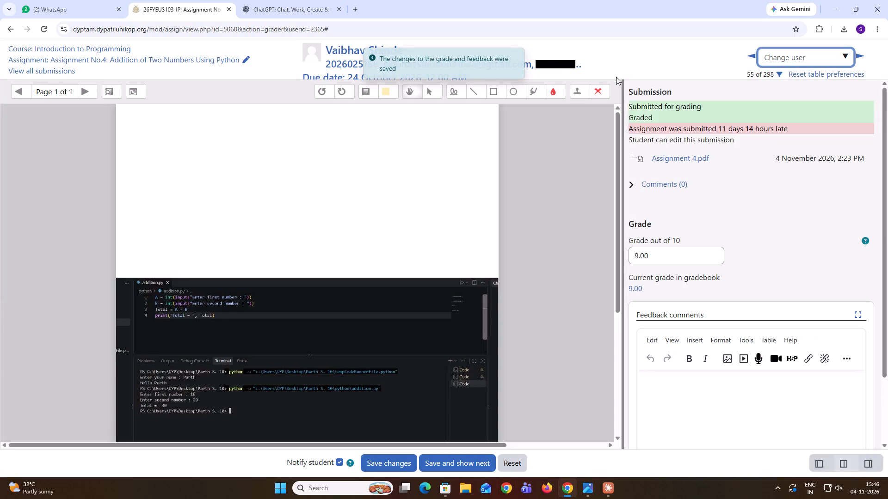
pyautogui.write('sumit')
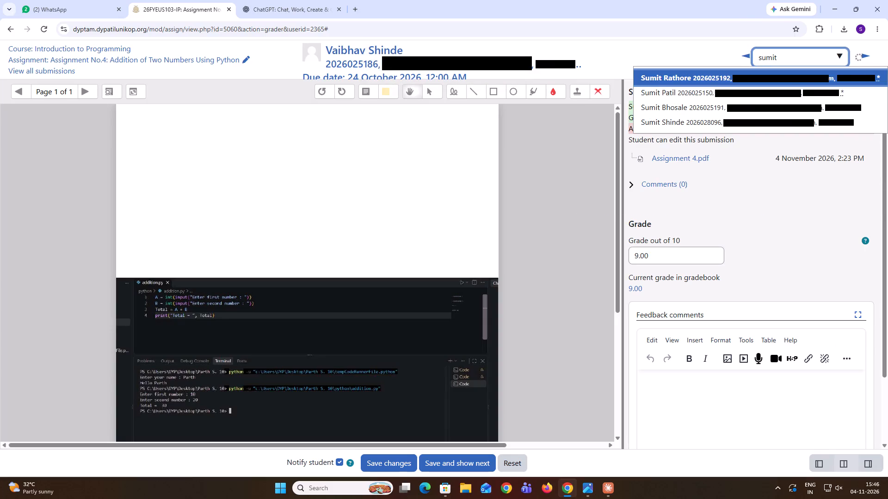
pyautogui.press('space')
pyautogui.click(668, 97)
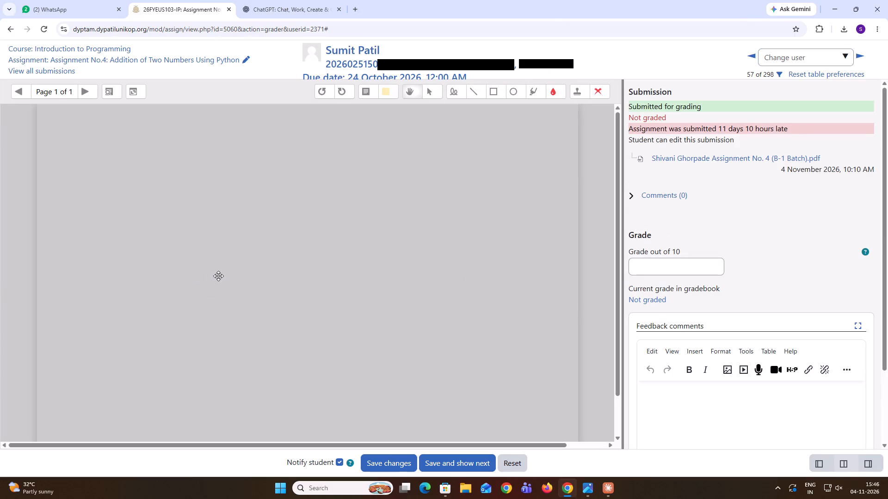
pyautogui.scroll(1, 222, 288)
pyautogui.scroll(-11, 221, 288)
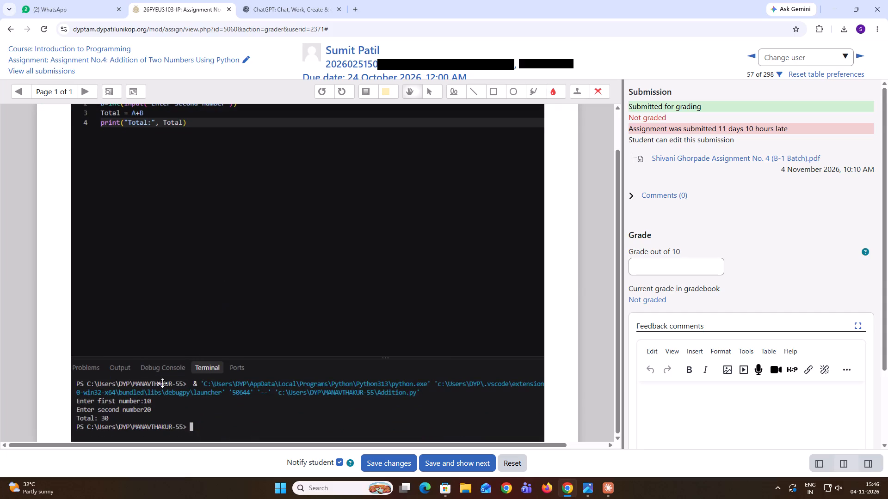
pyautogui.moveTo(170, 368); pyautogui.dragTo(332, 298)
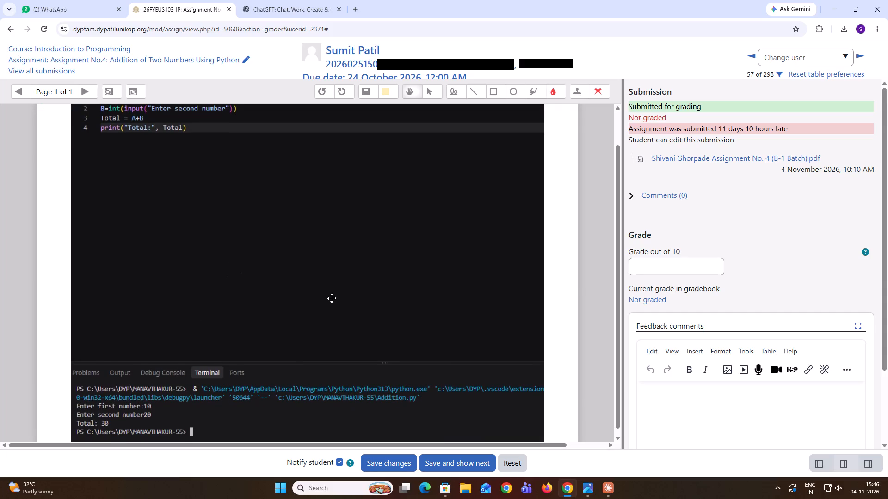
pyautogui.moveTo(332, 298); pyautogui.dragTo(287, 298)
pyautogui.moveTo(515, 440); pyautogui.dragTo(541, 443)
pyautogui.moveTo(540, 443); pyautogui.dragTo(426, 434)
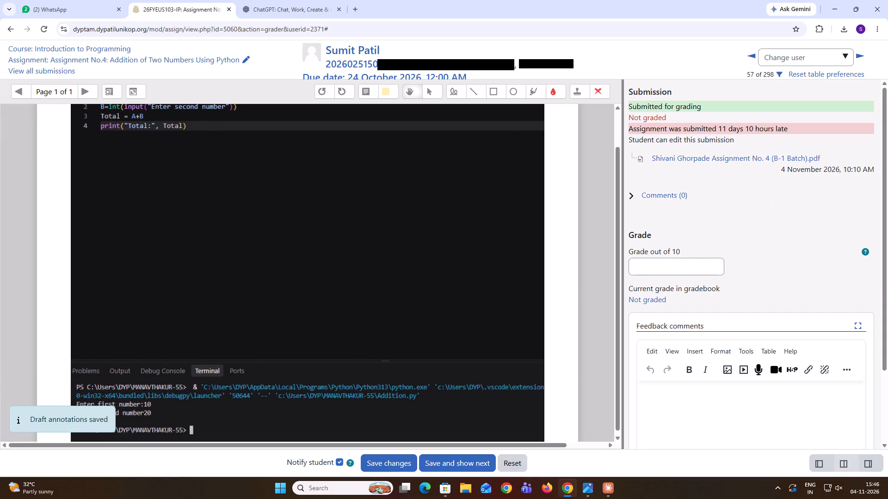
pyautogui.click(686, 264)
pyautogui.press('9')
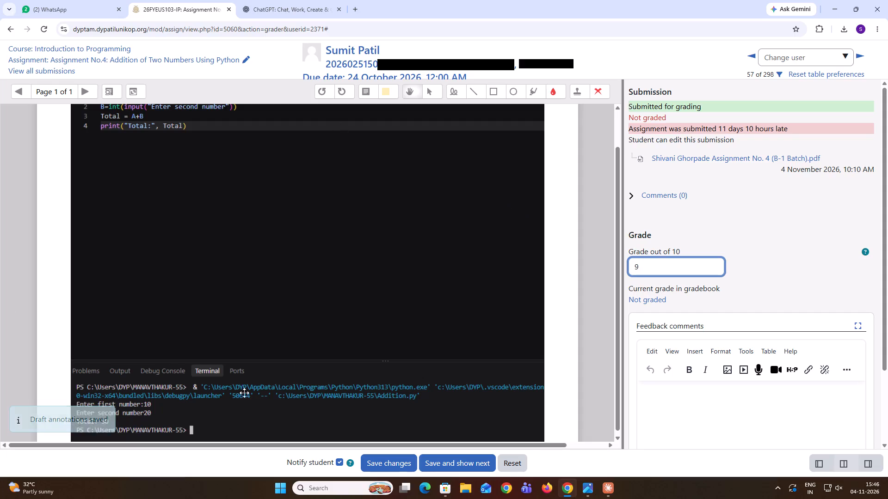
pyautogui.moveTo(385, 461); pyautogui.dragTo(389, 457)
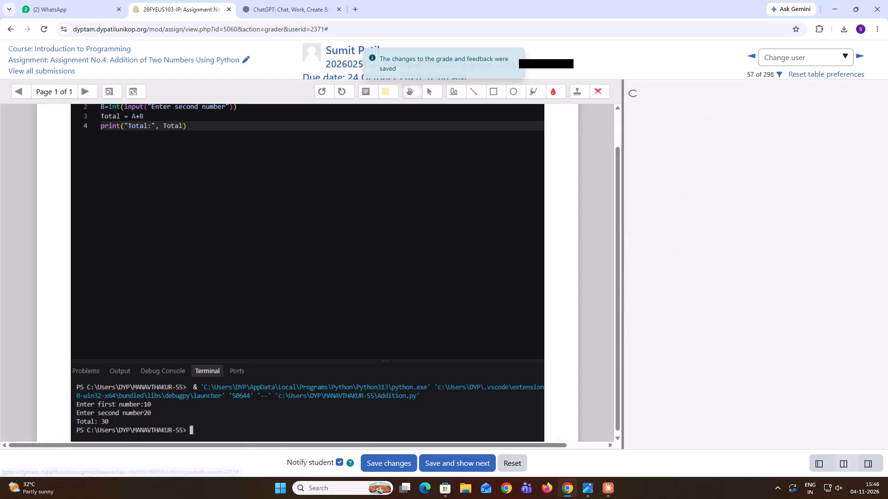
# Find the student matching "unmesh", save a grade of 9 out of 10 for Assignment 4, and recheck the submitted code.
pyautogui.click(801, 59)
pyautogui.write('unmesh')
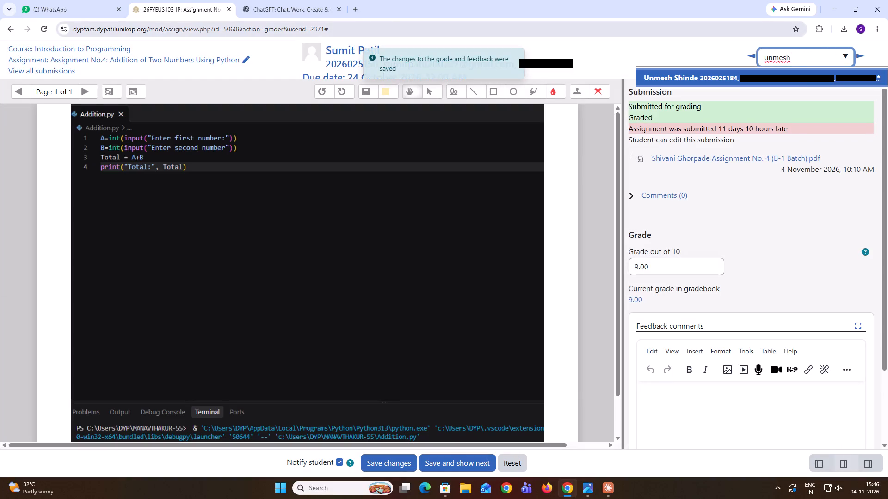
pyautogui.click(645, 75)
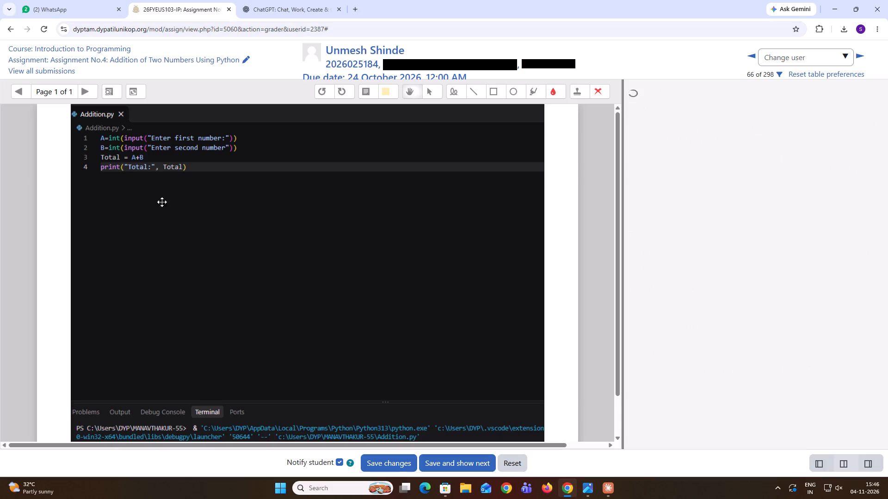
pyautogui.scroll(-2, 224, 269)
pyautogui.scroll(1, 230, 280)
pyautogui.scroll(-6, 232, 281)
pyautogui.click(691, 253)
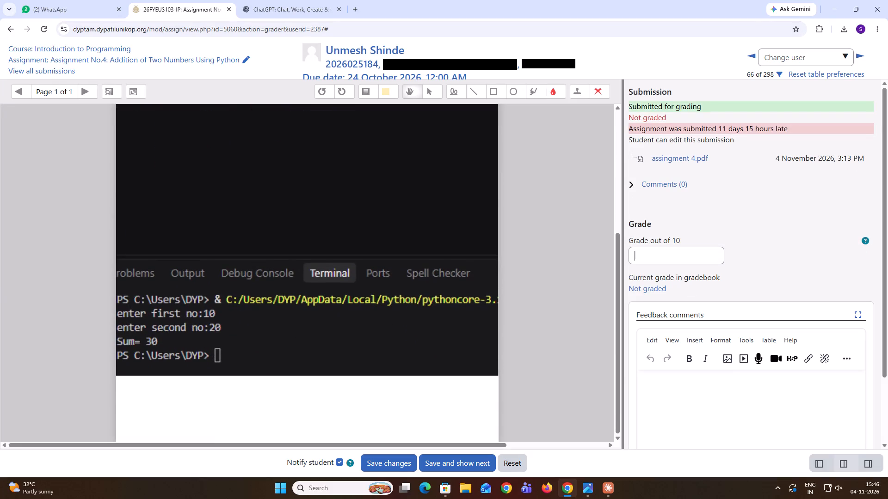
pyautogui.press('9')
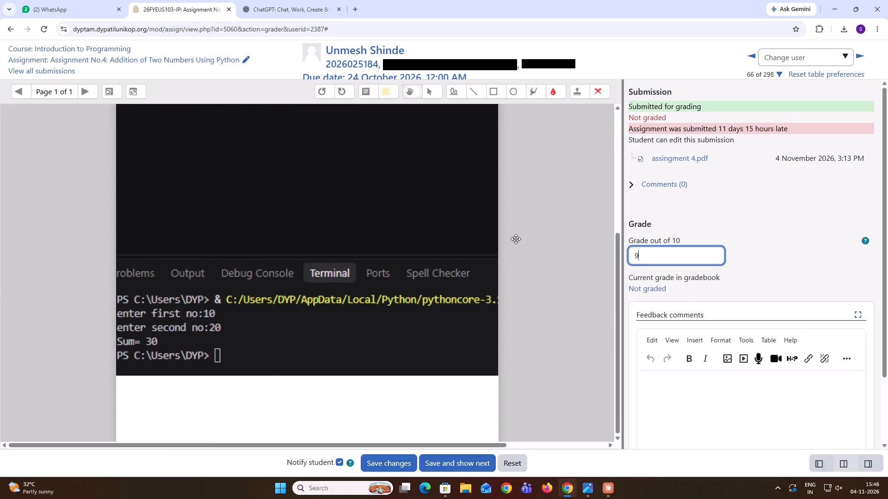
pyautogui.click(383, 463)
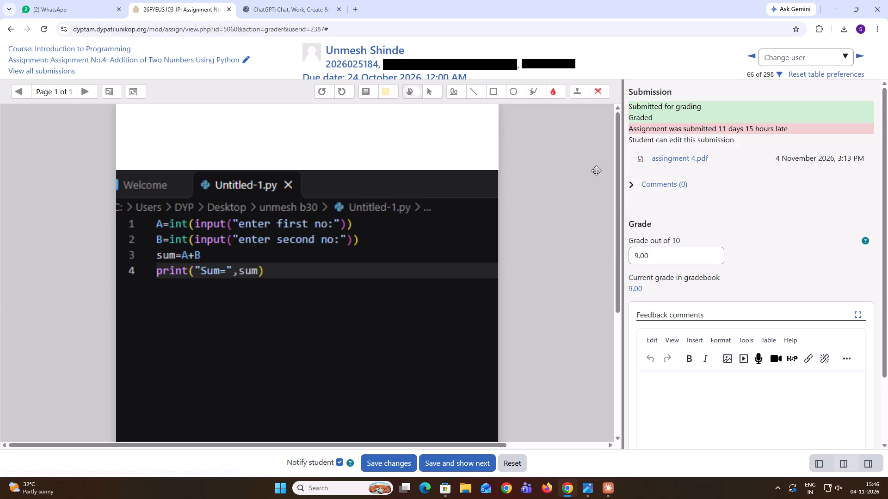
pyautogui.scroll(-2, 188, 222)
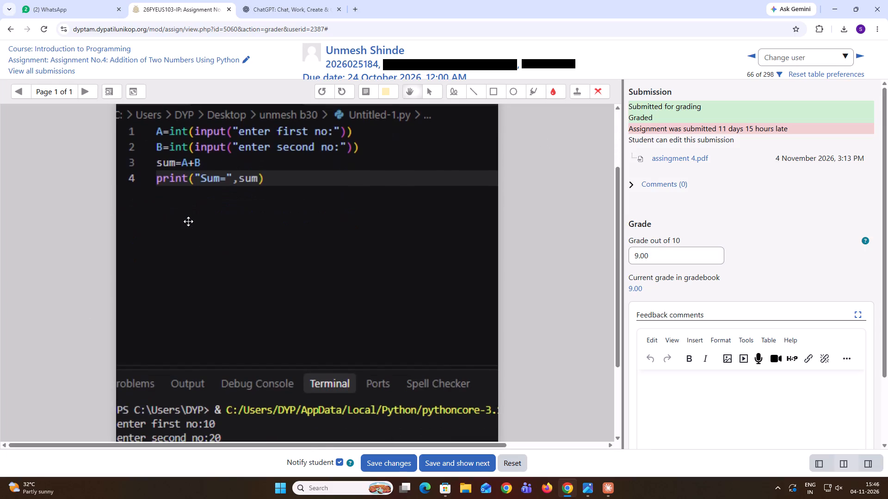
pyautogui.scroll(-4, 190, 231)
pyautogui.scroll(4, 198, 231)
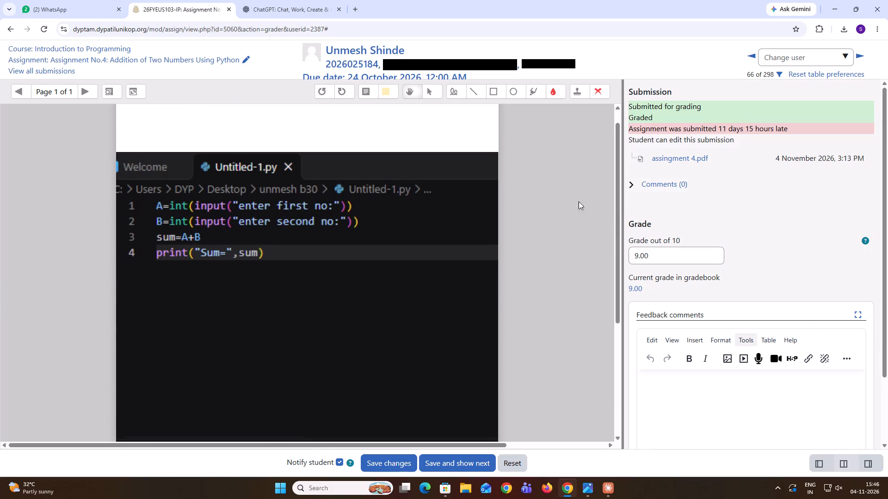
# Find the third student matching "shravan", check their Assignment 4 code and output, and save a grade of 9 out of 10.
pyautogui.click(804, 63)
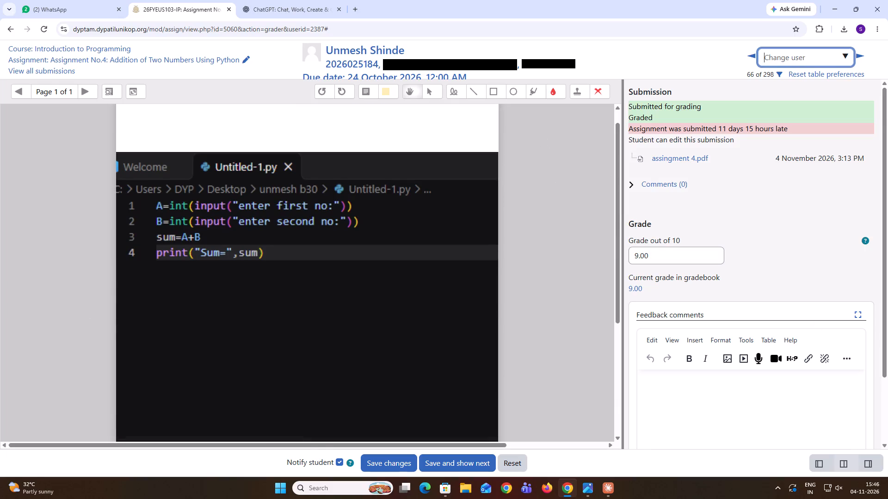
pyautogui.write('shravan')
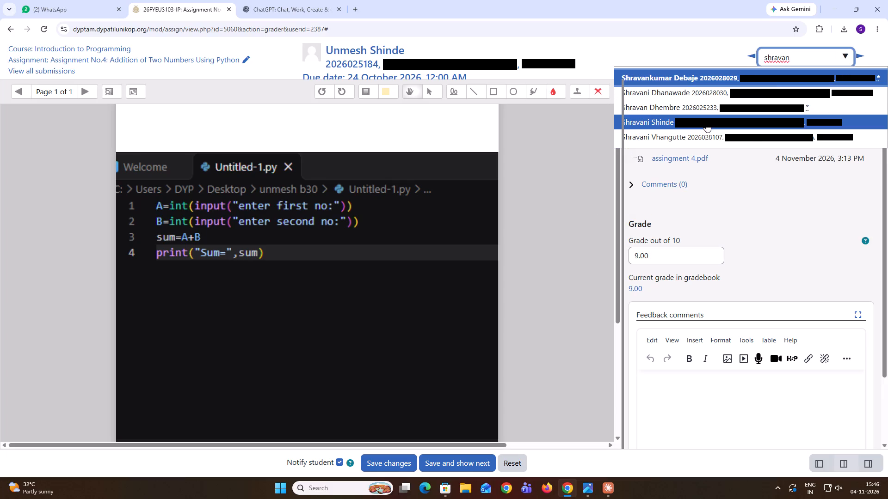
pyautogui.click(704, 108)
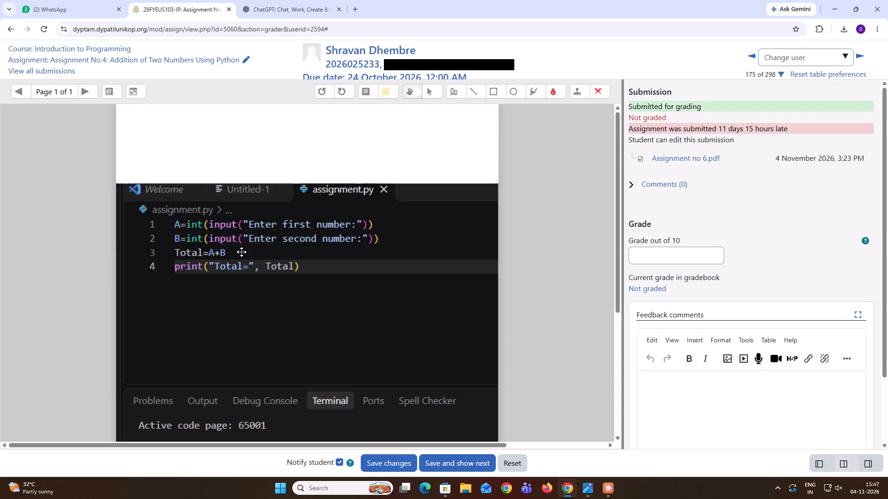
pyautogui.scroll(-6, 241, 252)
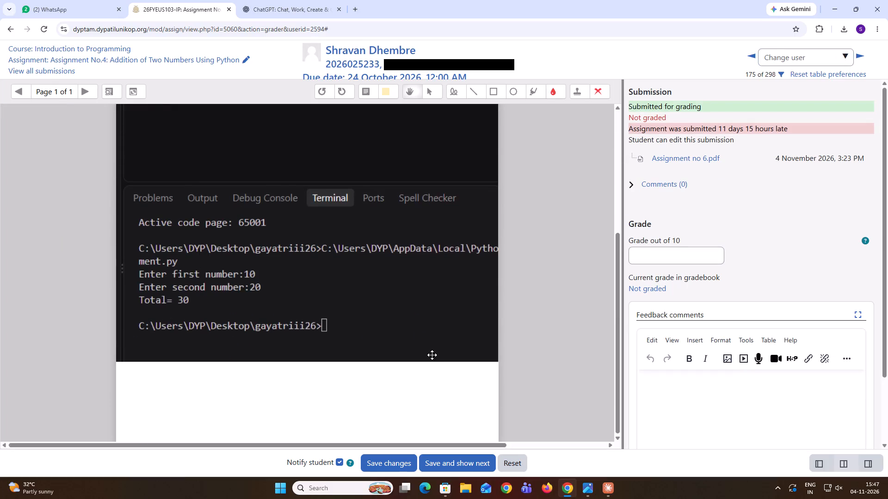
pyautogui.scroll(5, 420, 338)
pyautogui.scroll(-3, 405, 342)
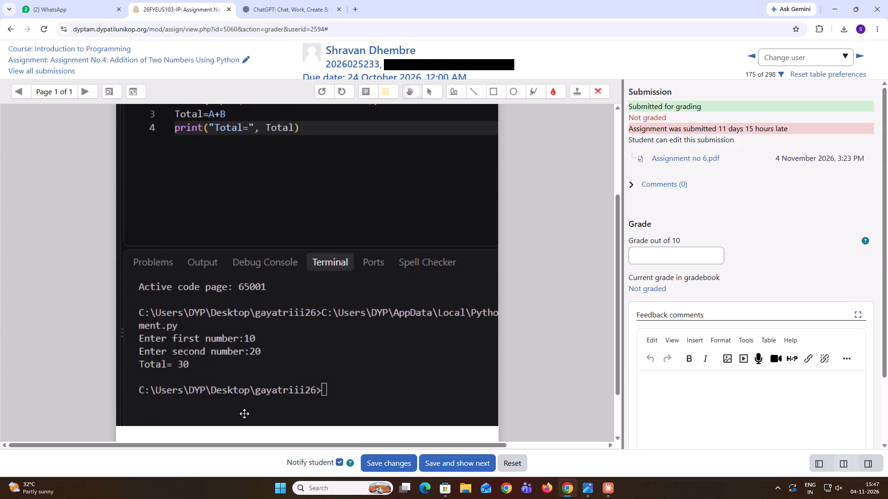
pyautogui.moveTo(285, 447); pyautogui.dragTo(362, 459)
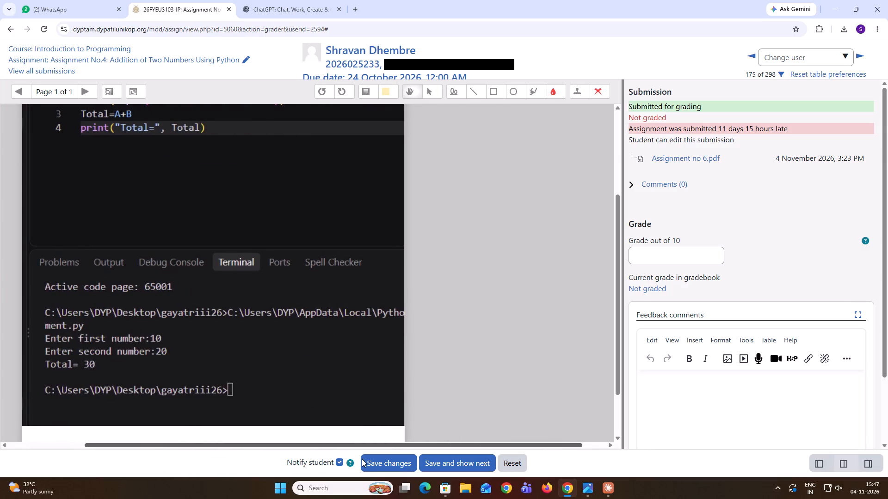
pyautogui.moveTo(362, 459); pyautogui.dragTo(305, 459)
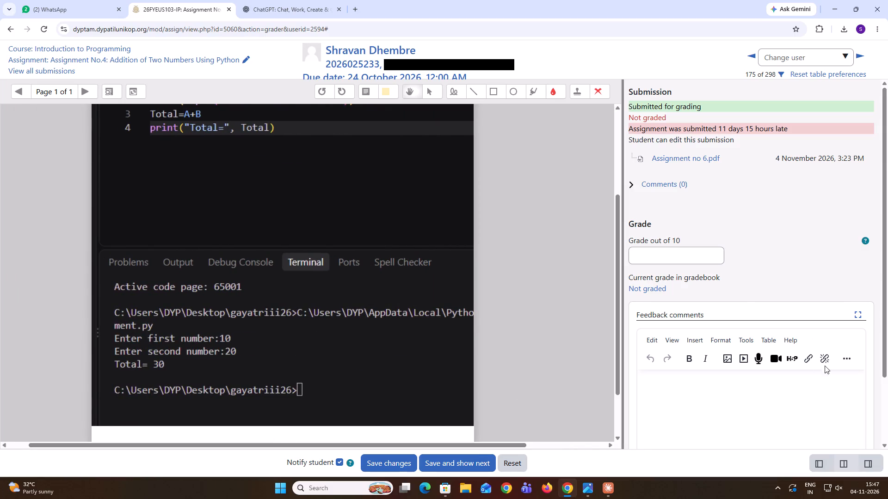
pyautogui.click(688, 262)
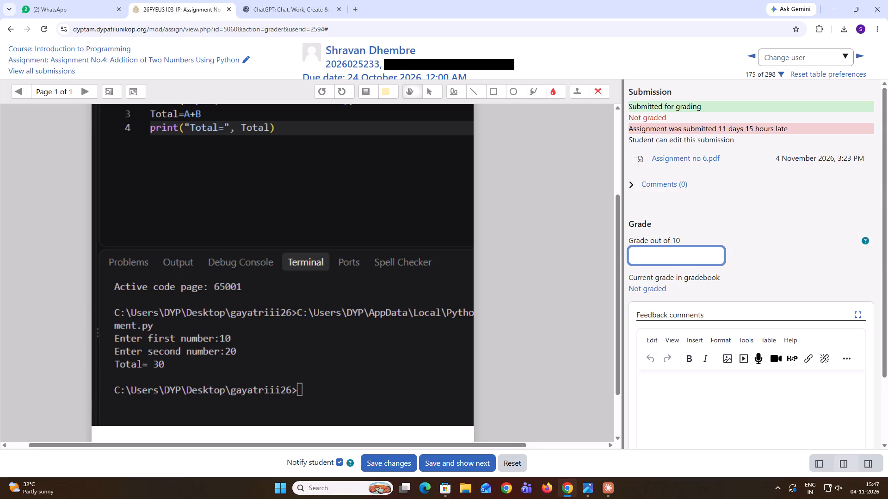
pyautogui.press('9')
pyautogui.click(394, 465)
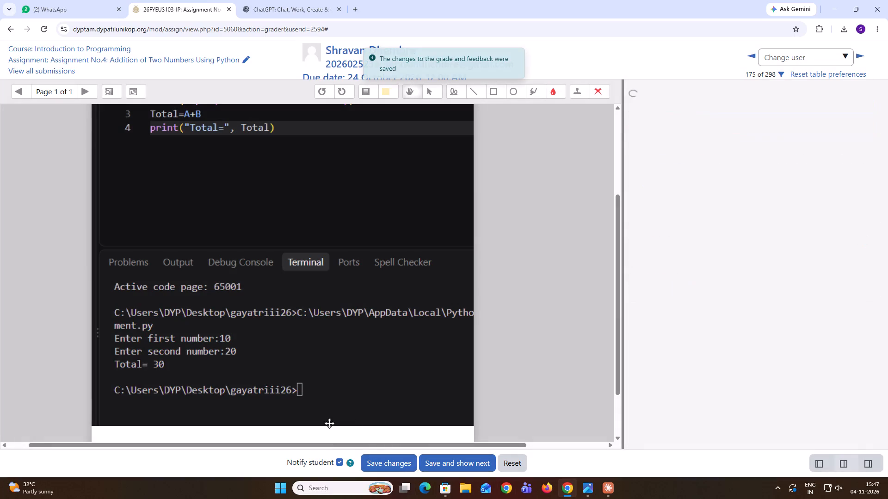
# Leave Assignment 4 grading and open the submissions list of Assignment No. 5, the grade calculator with nested Scratch blocks.
pyautogui.click(830, 61)
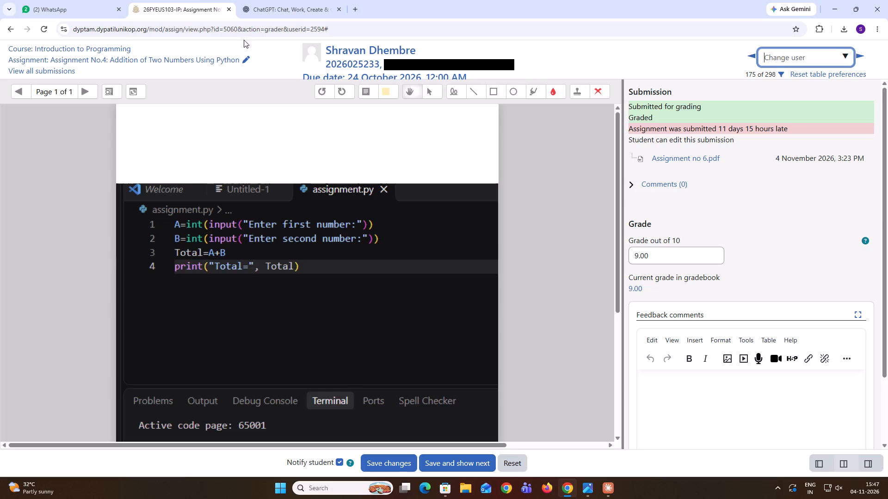
pyautogui.click(36, 61)
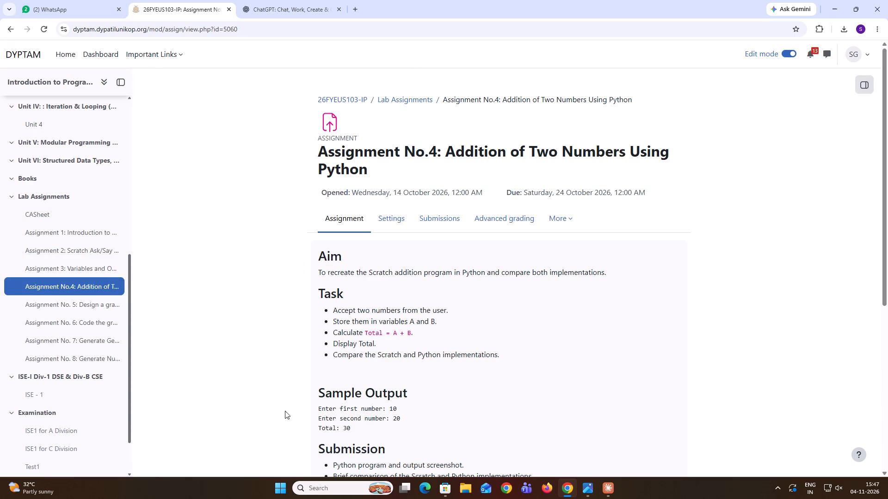
pyautogui.click(77, 308)
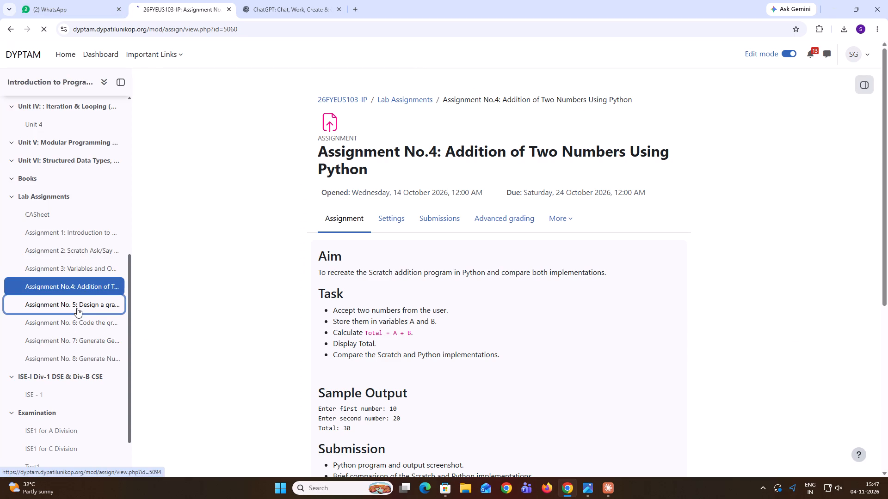
pyautogui.click(432, 231)
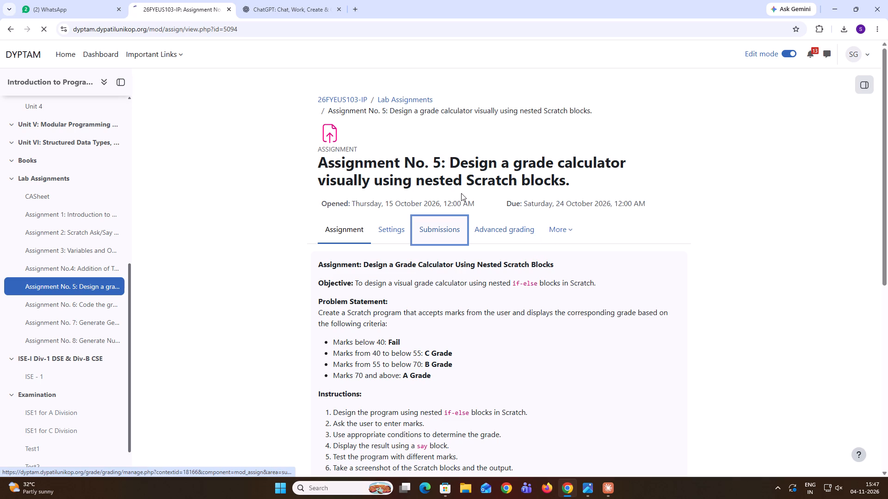
pyautogui.doubleClick(450, 224)
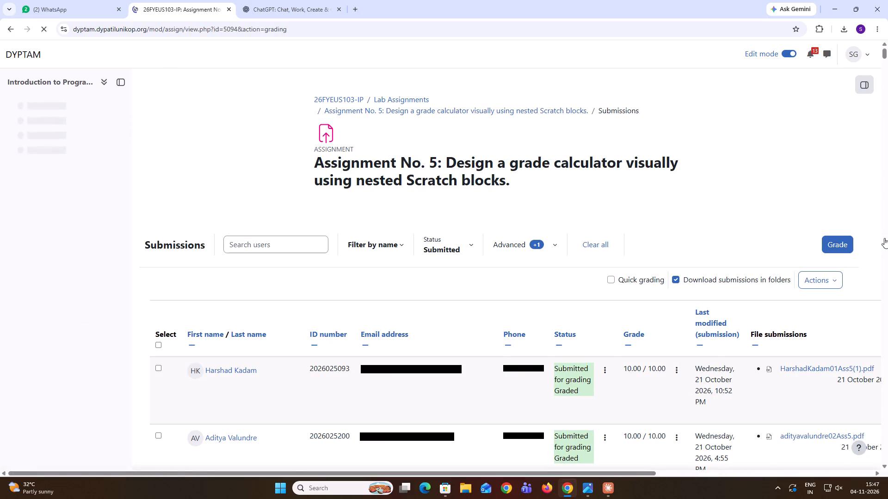
# Open Assignment 5 grading, find the first student matching "vaibhav", check the Scratch program, and save a grade of 9 out of 10.
pyautogui.click(827, 243)
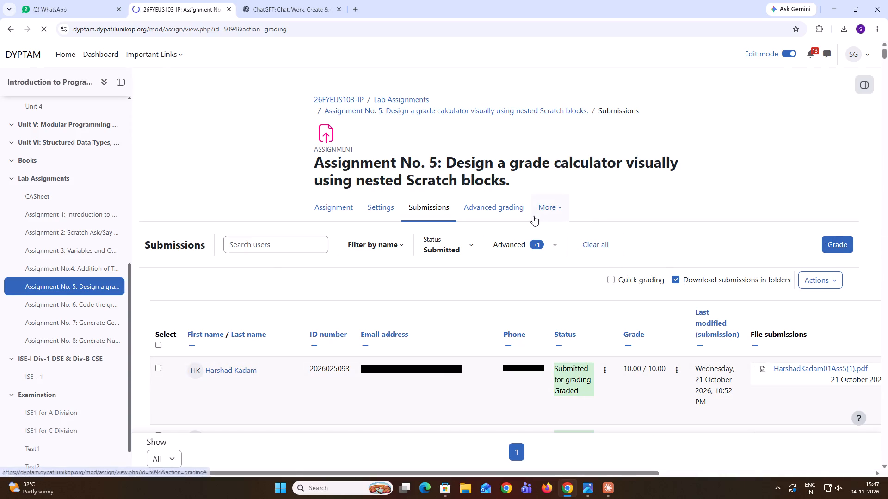
pyautogui.click(833, 58)
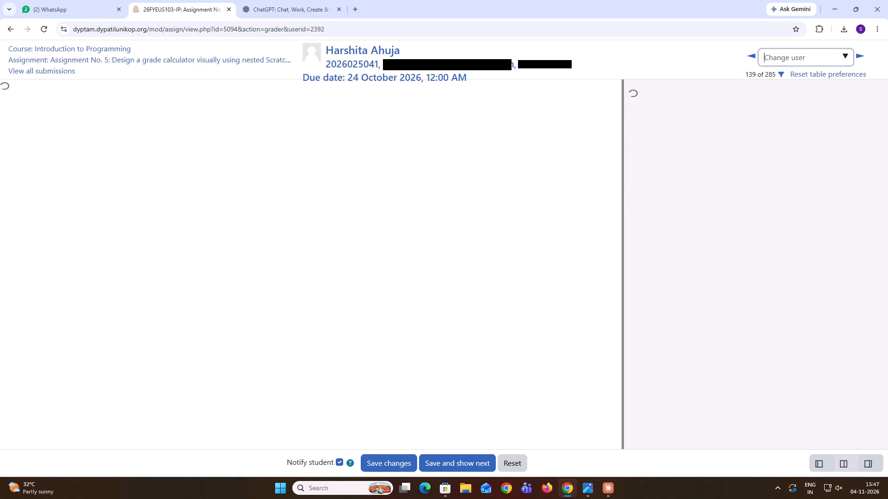
pyautogui.write('vaibhav')
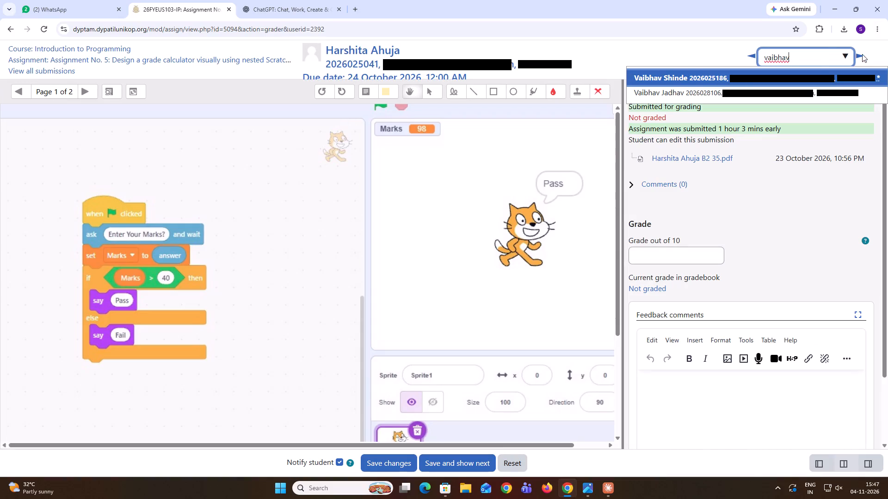
pyautogui.click(690, 80)
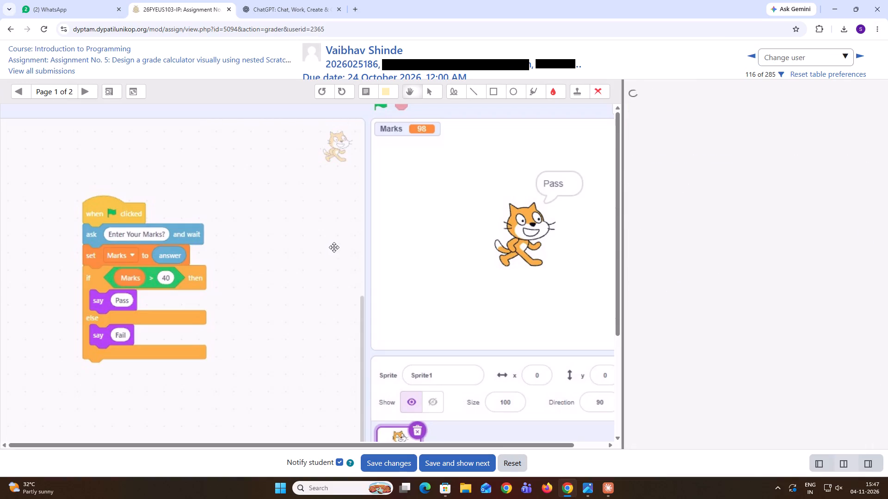
pyautogui.scroll(-4, 385, 263)
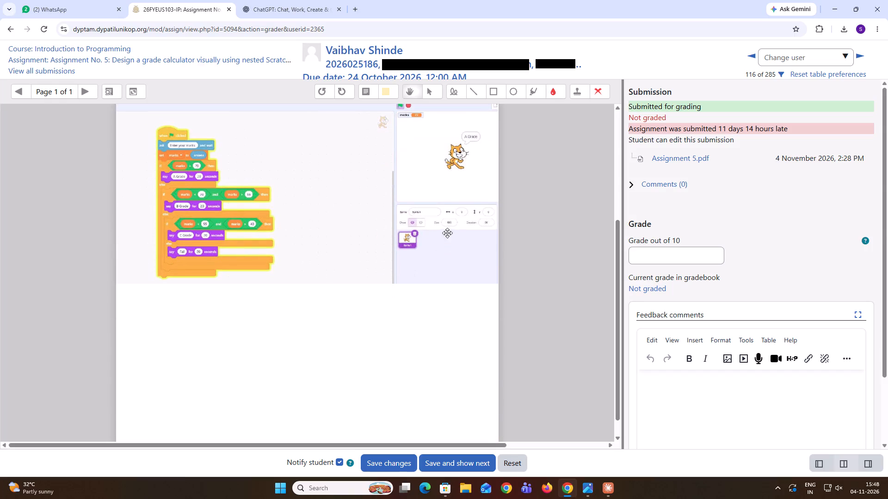
pyautogui.click(663, 263)
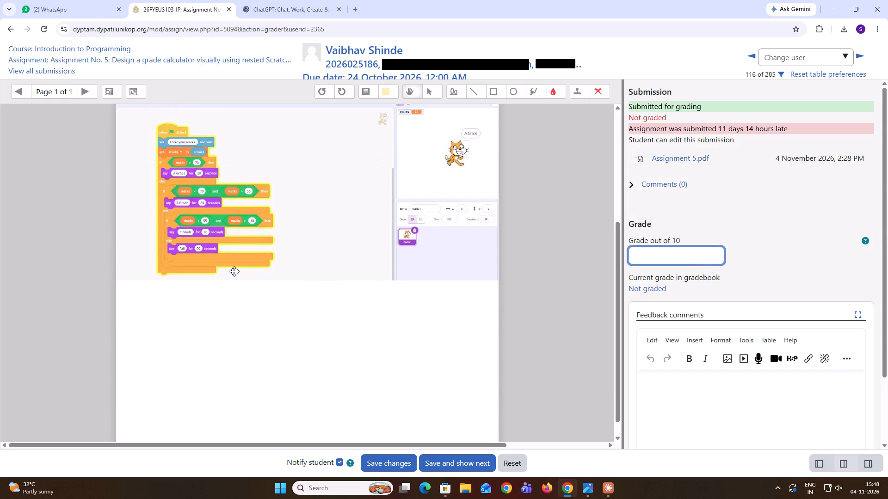
pyautogui.press('9')
pyautogui.click(404, 465)
# Find the student matching "unme", check their Assignment 5 Scratch blocks and output, and save a grade of 9 out of 10.
pyautogui.click(836, 63)
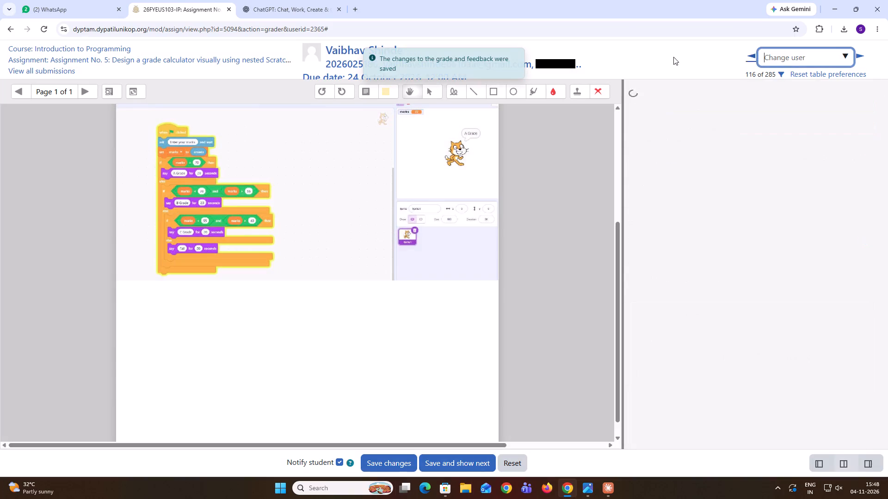
pyautogui.write('unme')
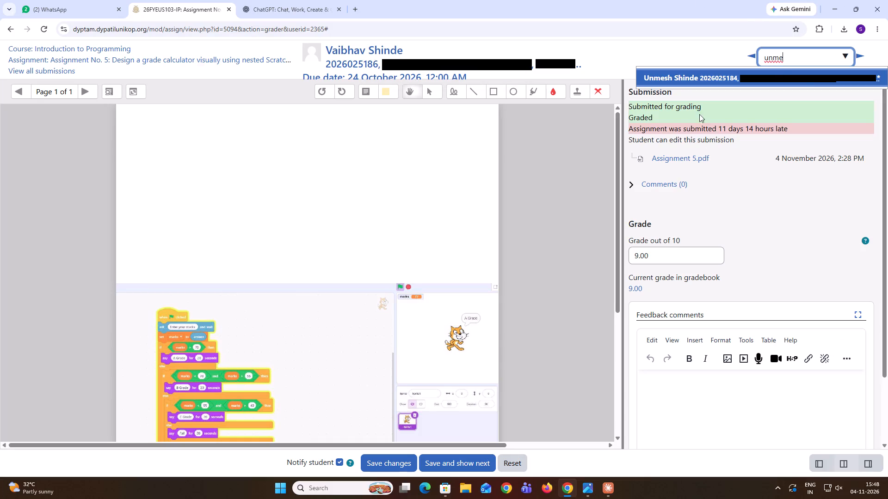
pyautogui.click(703, 76)
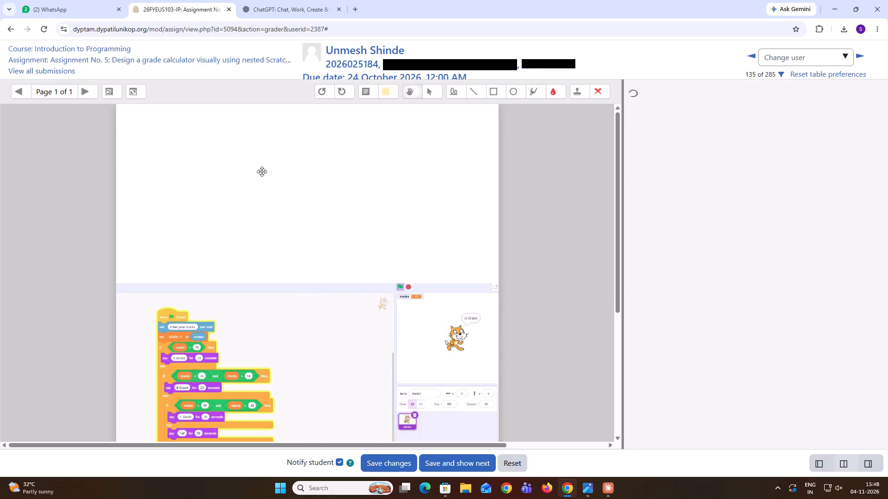
pyautogui.scroll(-3, 375, 235)
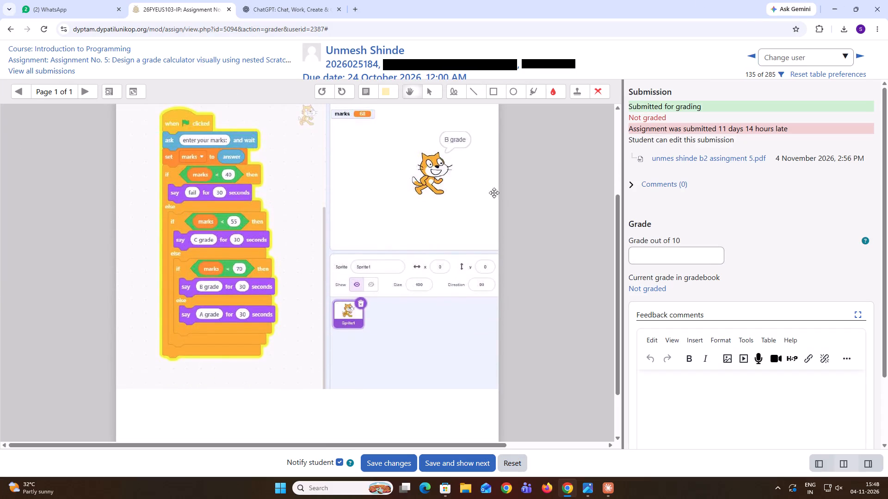
pyautogui.click(667, 259)
pyautogui.press('9')
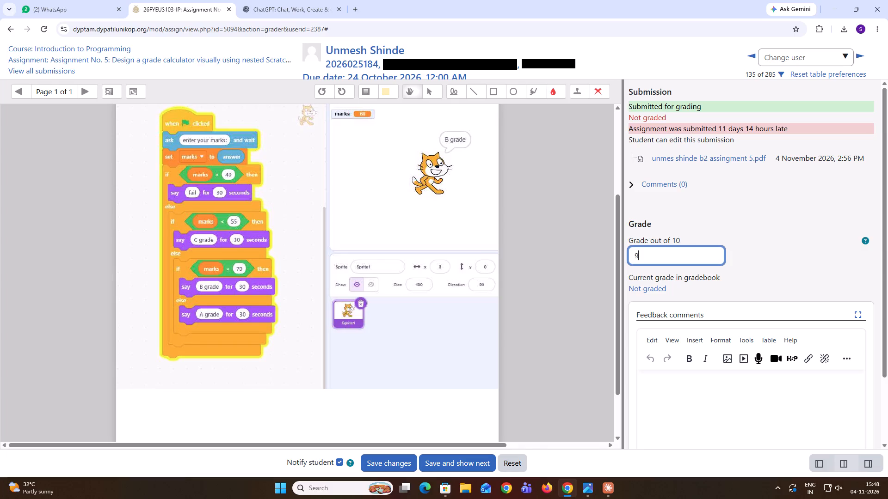
pyautogui.click(388, 462)
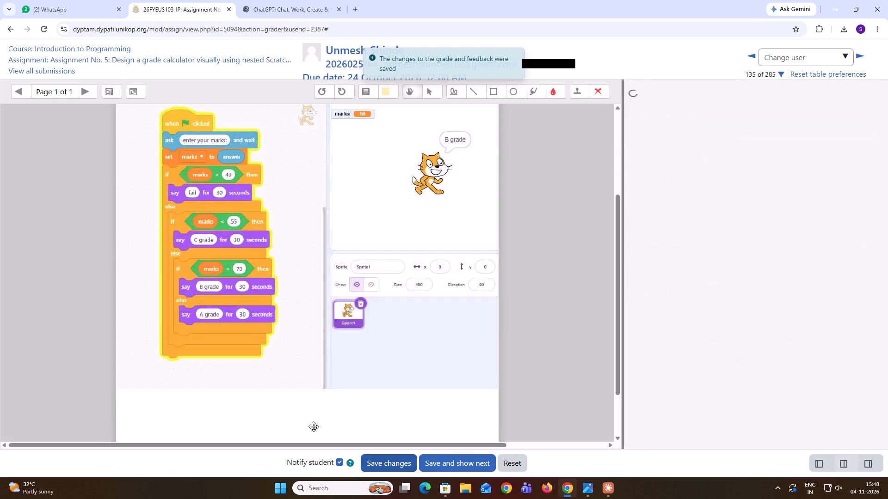
# Find the second student matching "sumi", check their Assignment 5 Scratch blocks and output, and save a grade of 9 out of 10.
pyautogui.click(818, 55)
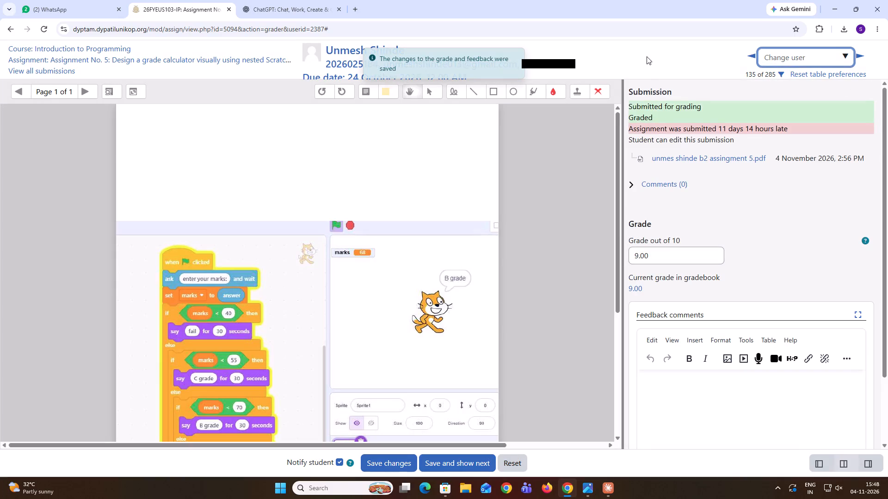
pyautogui.write('sumn')
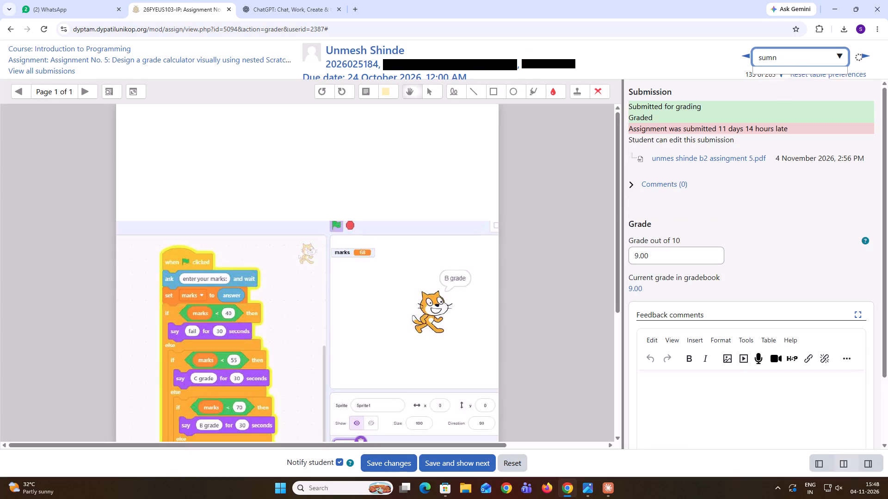
pyautogui.press('BackSpace')
pyautogui.press('i')
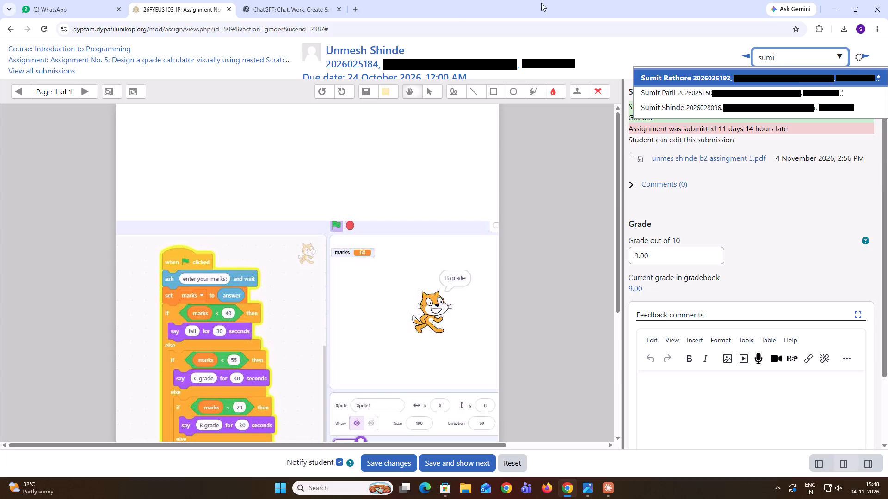
pyautogui.click(660, 85)
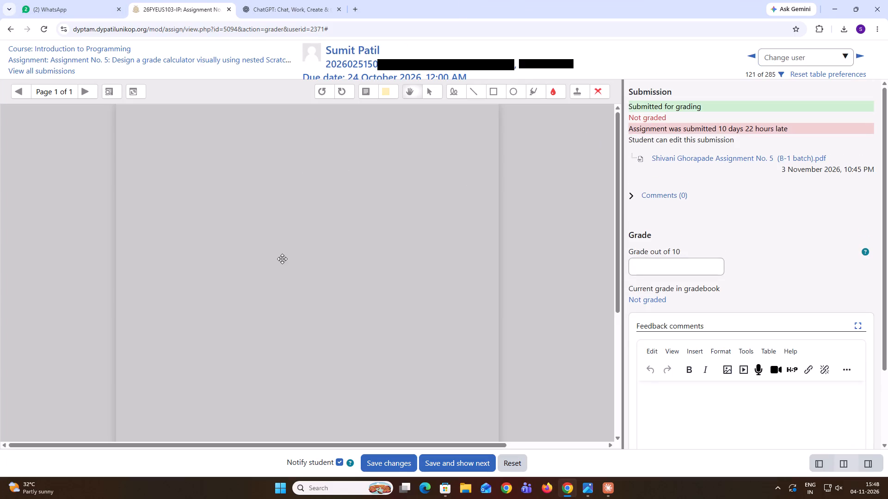
pyautogui.scroll(-3, 281, 264)
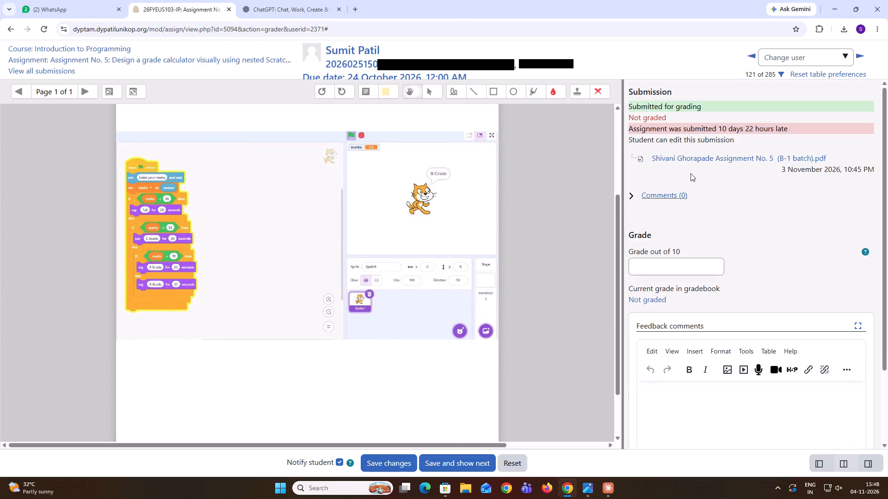
pyautogui.click(708, 272)
pyautogui.press('9')
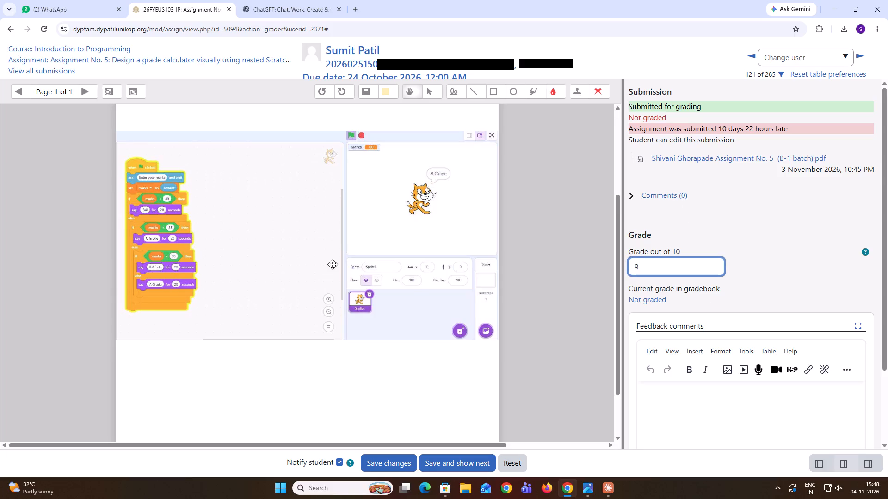
pyautogui.click(395, 467)
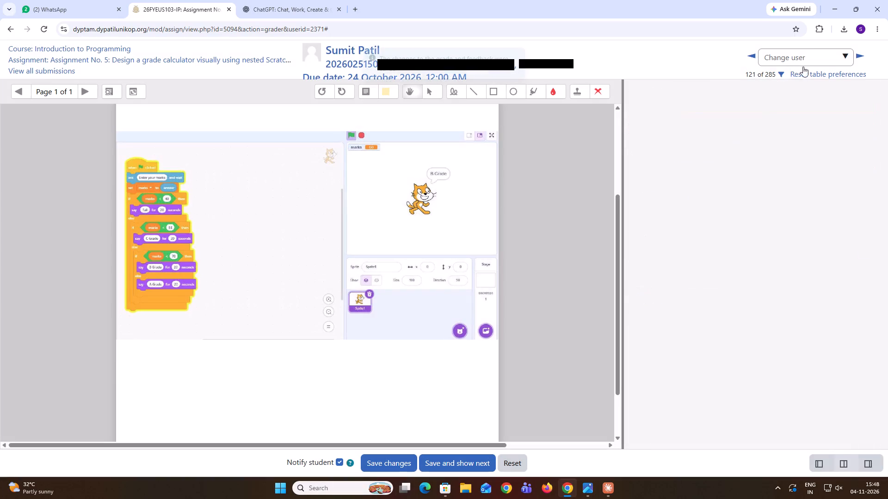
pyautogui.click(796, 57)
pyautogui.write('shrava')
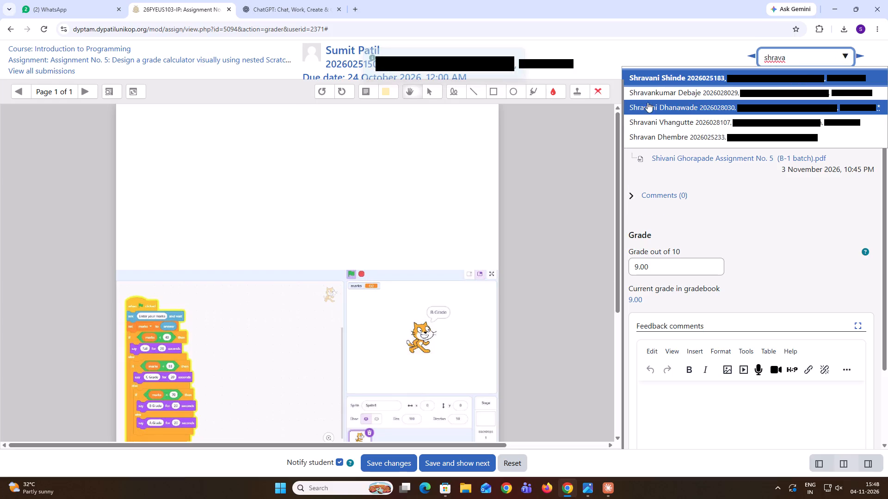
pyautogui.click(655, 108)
# Find the fourth student matching "shravan" and save a grade of 9 out of 10 for their Assignment 5 submission.
pyautogui.click(789, 61)
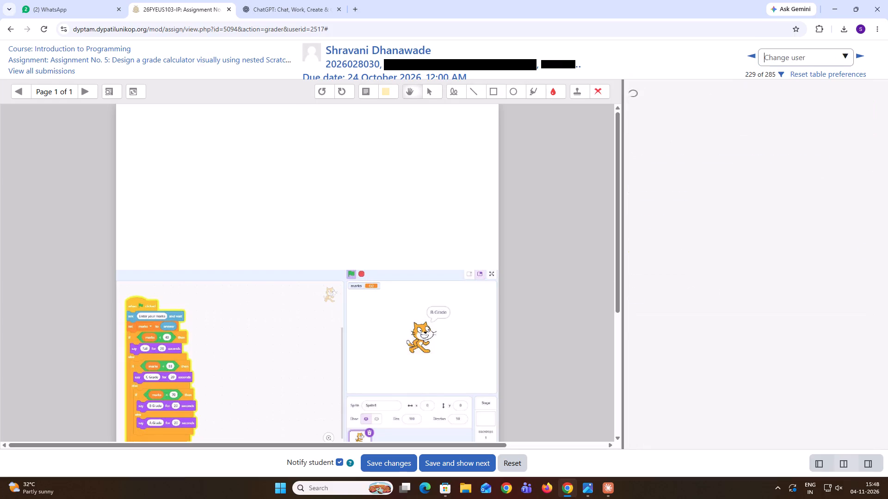
pyautogui.write('shravan')
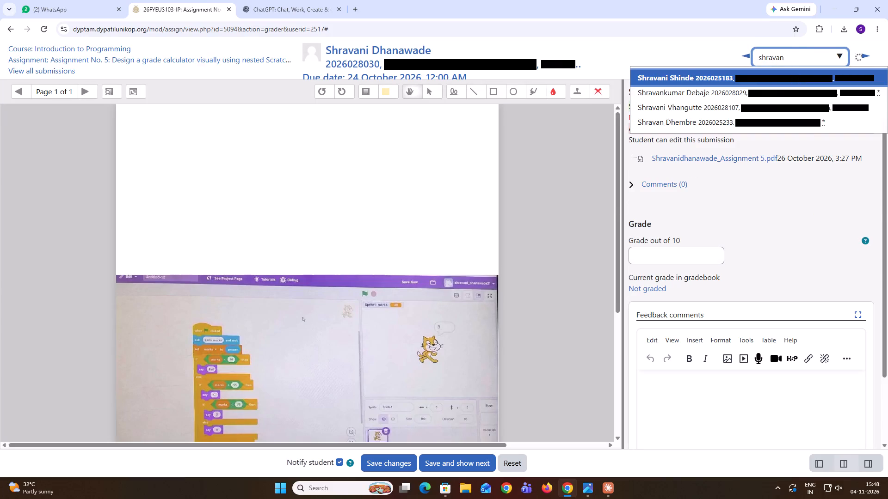
pyautogui.click(688, 119)
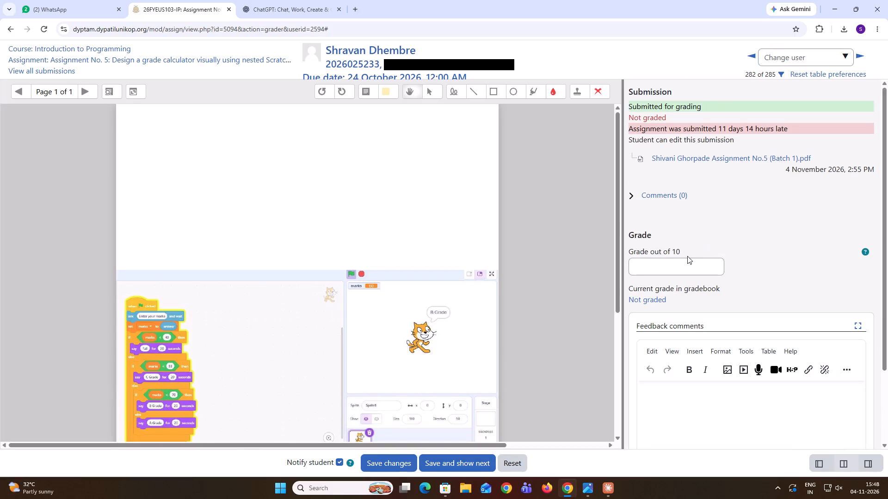
pyautogui.click(687, 256)
pyautogui.click(679, 267)
pyautogui.press('9')
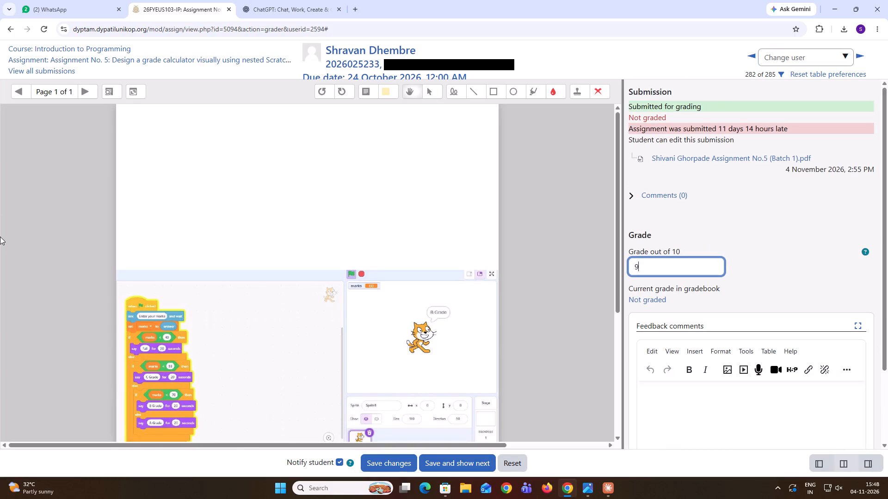
pyautogui.click(395, 461)
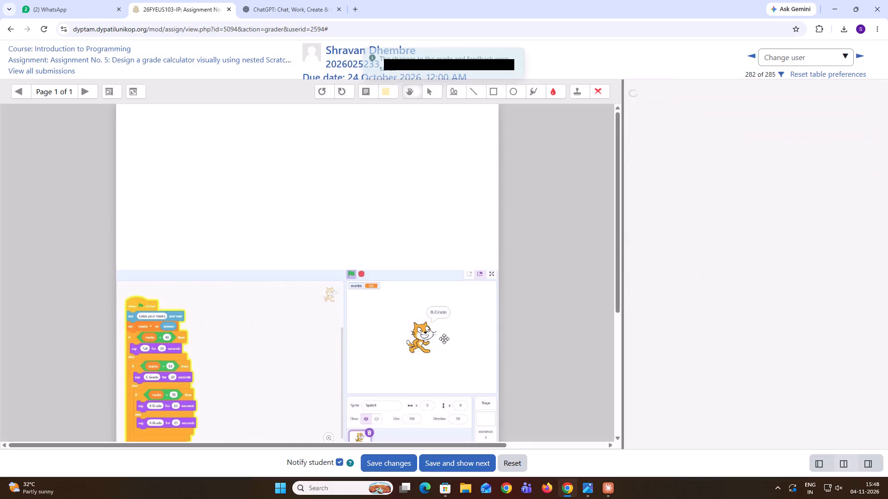
# Leave Assignment 5 grading and open the submissions list of Assignment No. 6, the Python grade calculator using if-elif-else.
pyautogui.click(49, 60)
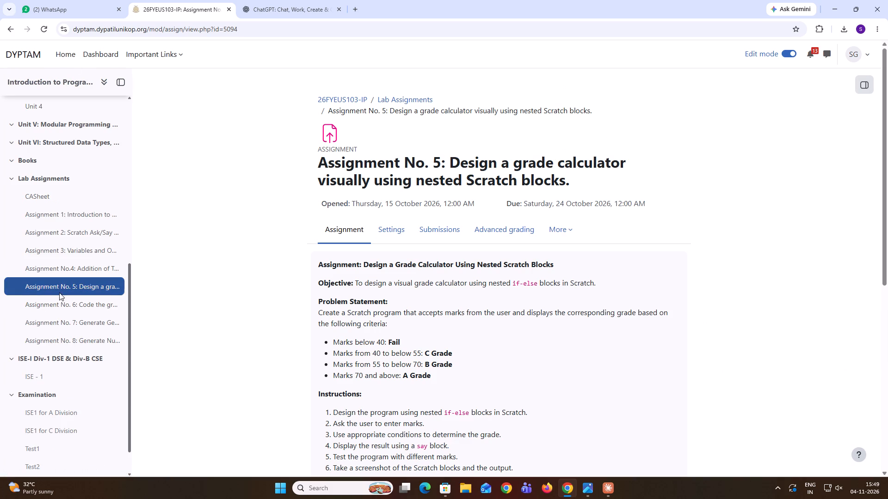
pyautogui.doubleClick(71, 305)
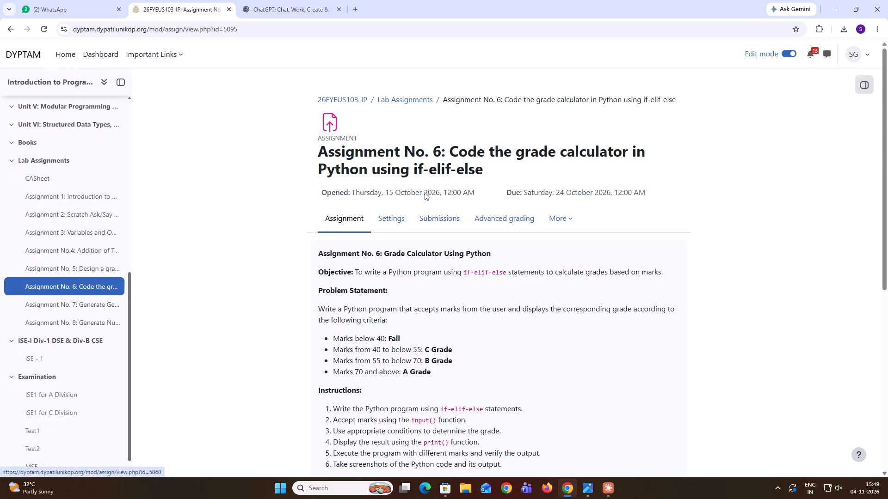
pyautogui.doubleClick(437, 215)
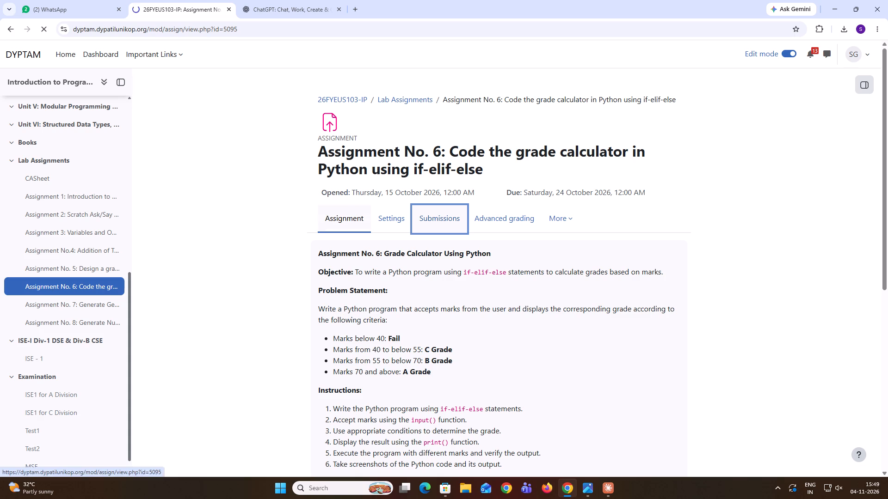
pyautogui.click(444, 223)
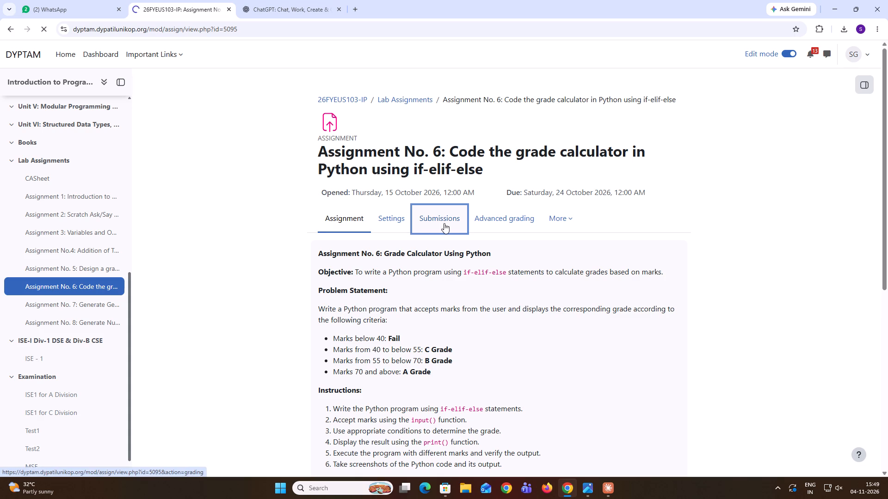
pyautogui.doubleClick(440, 222)
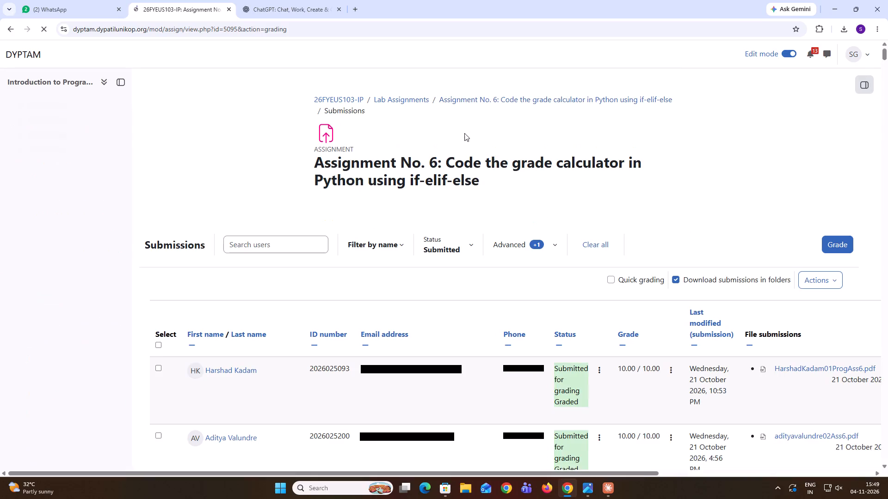
# Open the Assignment 6 grader, find the third student matching "sumit", check their Python code and output, and save a grade of 9 out of 10.
pyautogui.doubleClick(834, 243)
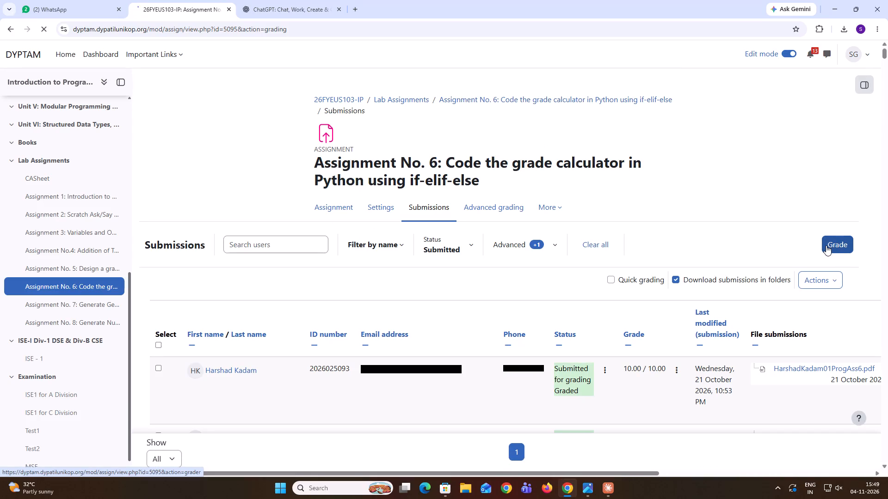
pyautogui.click(850, 243)
pyautogui.click(804, 60)
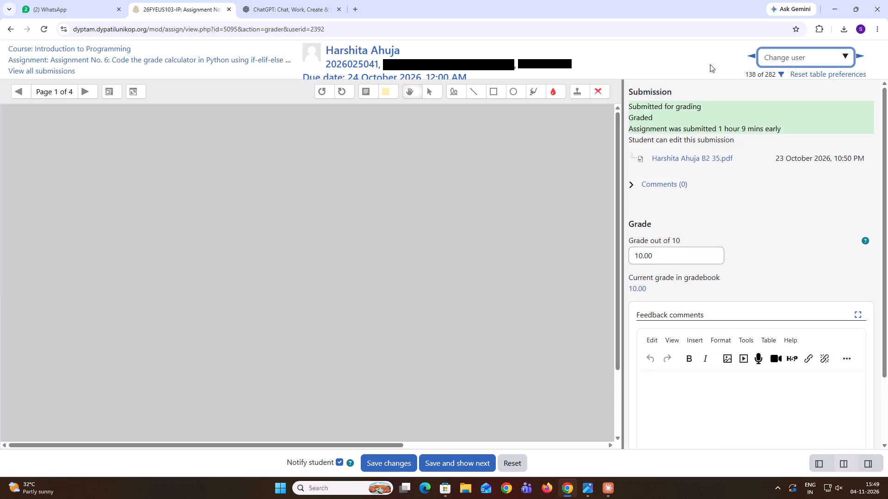
pyautogui.write('sumit')
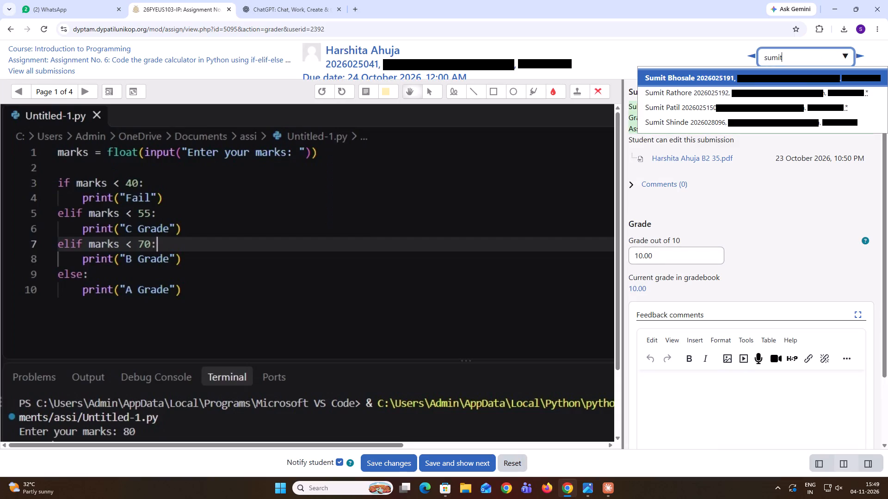
pyautogui.click(677, 104)
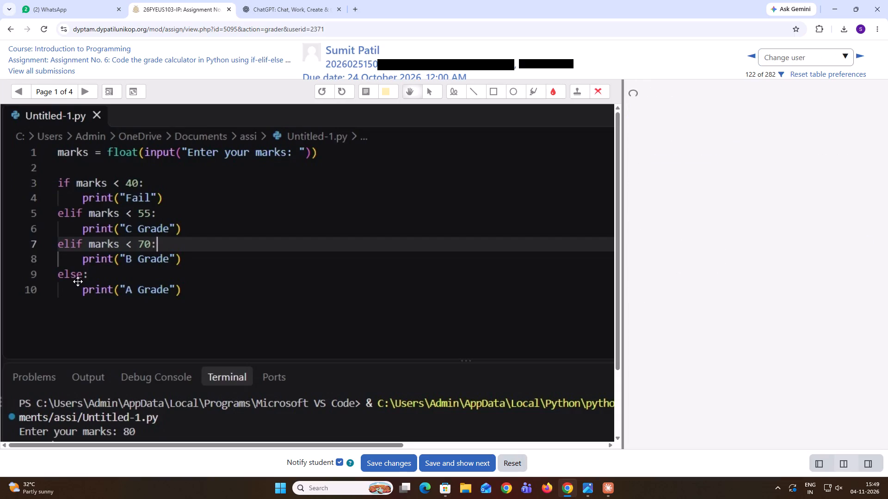
pyautogui.scroll(-3, 258, 210)
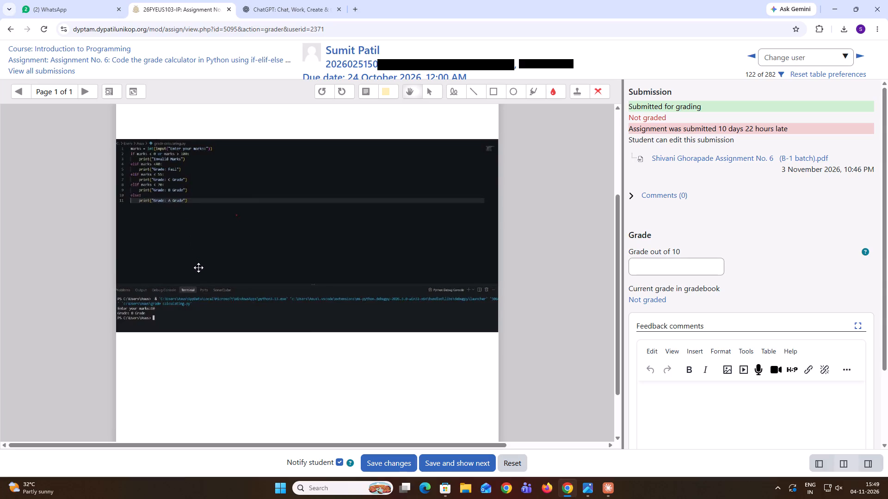
pyautogui.click(680, 262)
pyautogui.press('9')
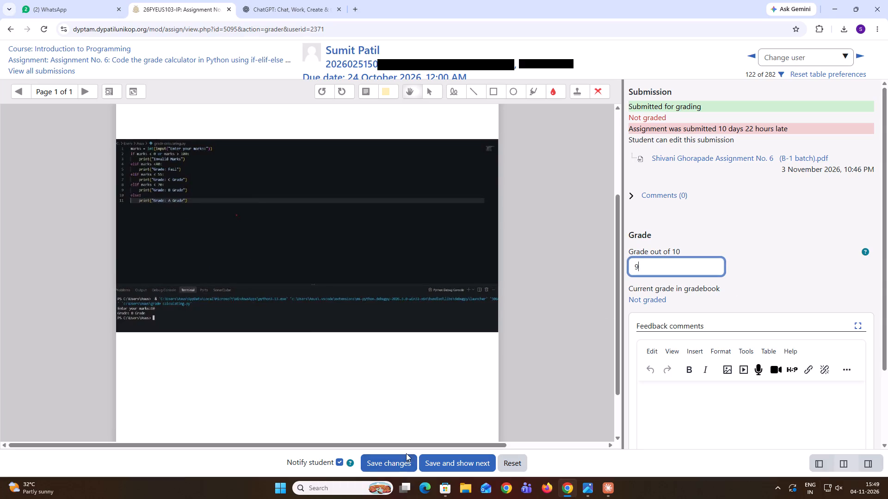
pyautogui.click(394, 465)
# Find the first student matching "vaibhav", check their Assignment 6 Python code and output, and save a grade of 9 out of 10.
pyautogui.click(800, 59)
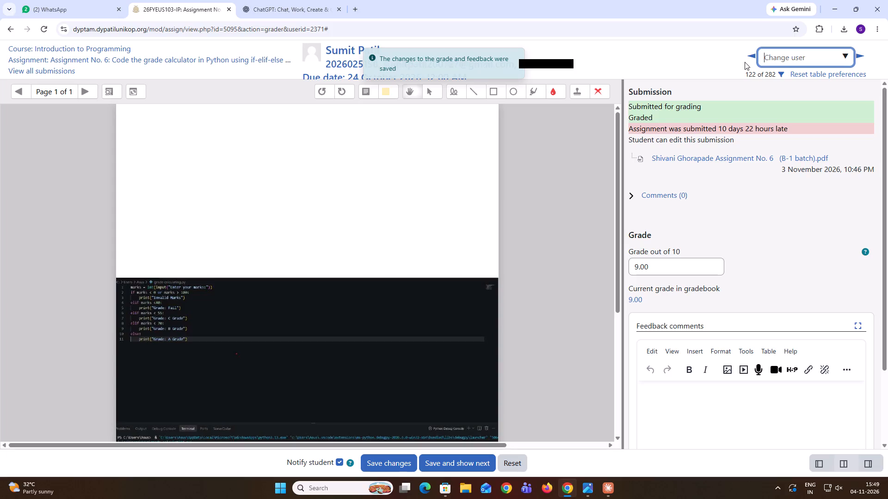
pyautogui.press('v')
pyautogui.write('au')
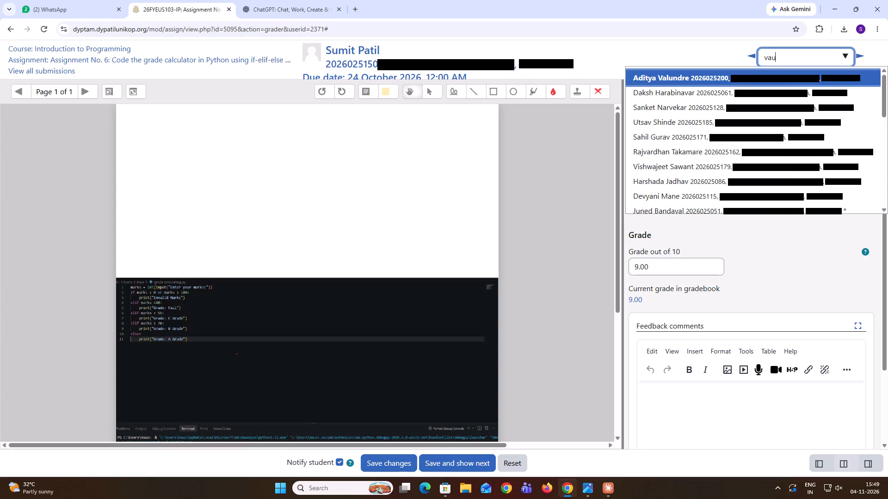
pyautogui.press('BackSpace')
pyautogui.write('ibhav')
pyautogui.click(671, 83)
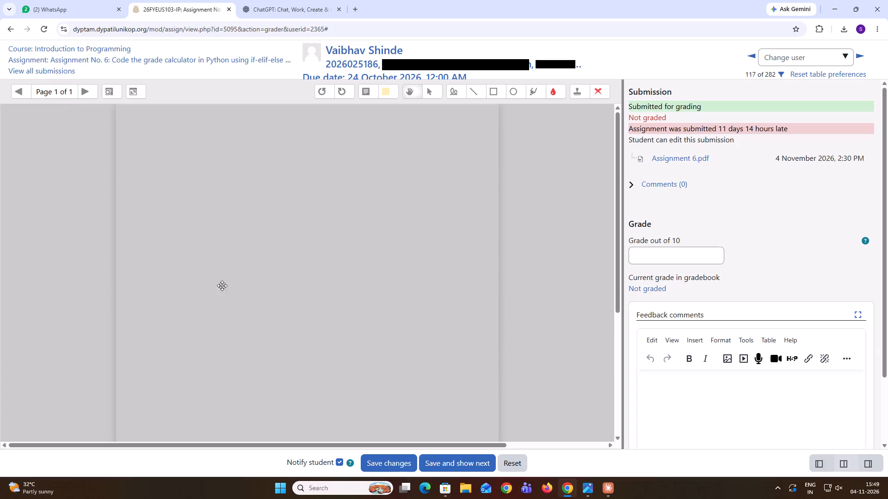
pyautogui.scroll(1, 211, 285)
pyautogui.scroll(-2, 245, 361)
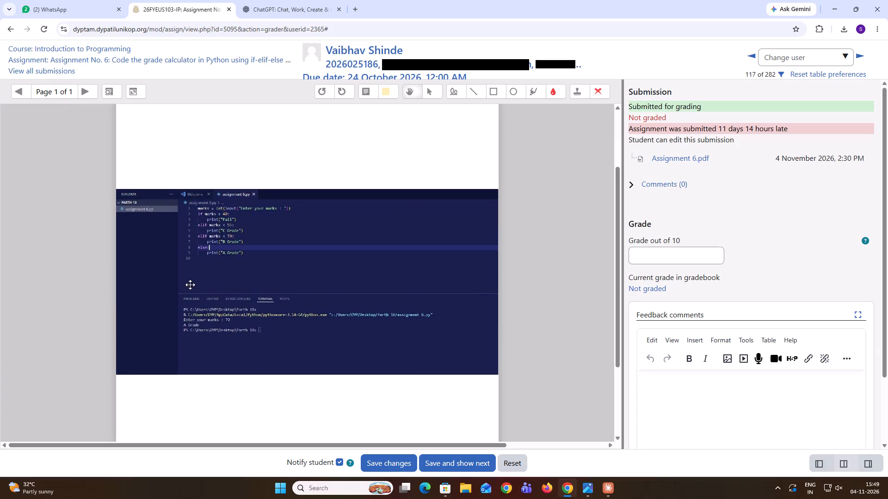
pyautogui.click(661, 261)
pyautogui.press('9')
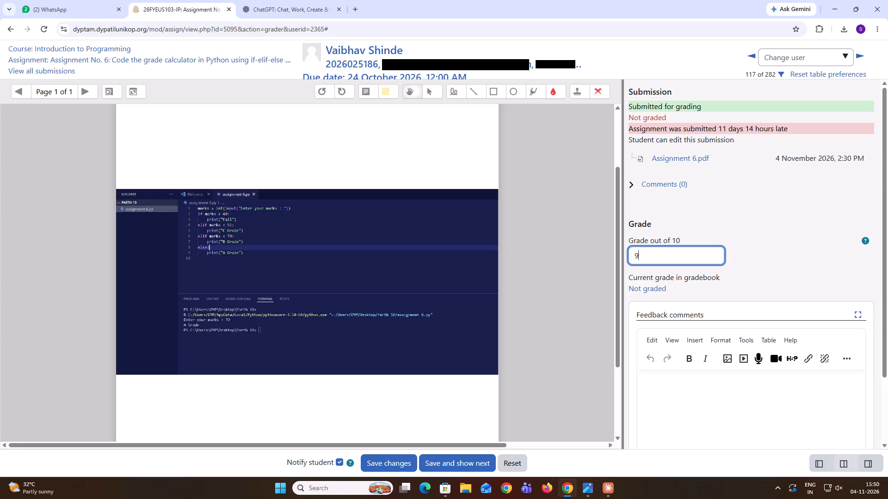
pyautogui.click(402, 468)
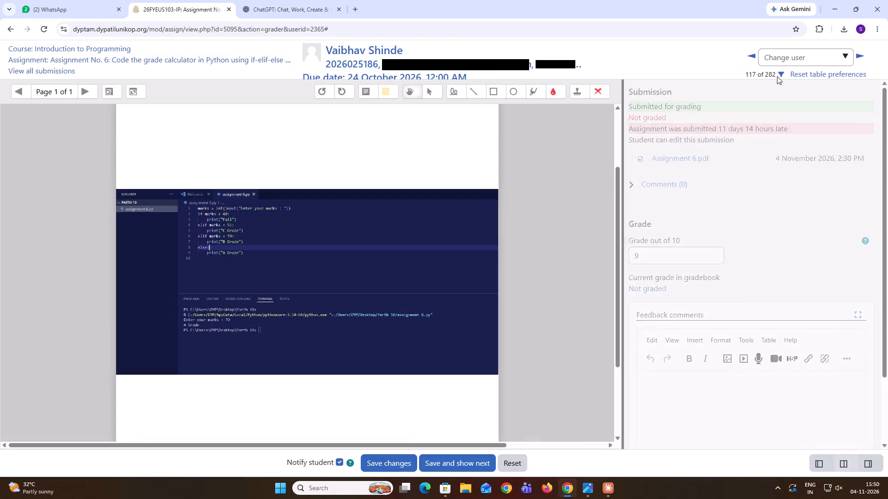
# Find the fifth student matching "shravan", check their Assignment 6 Python code and output, and save a grade of 9 out of 10.
pyautogui.click(784, 52)
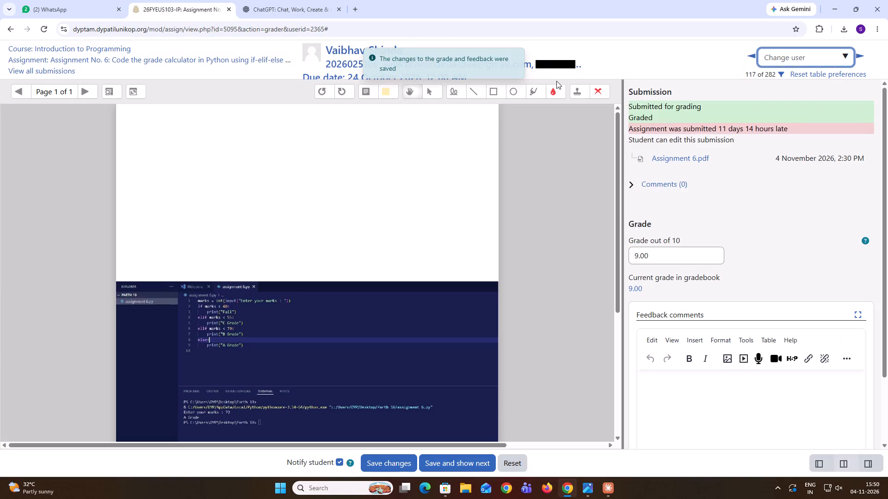
pyautogui.write('sh')
pyautogui.press('r')
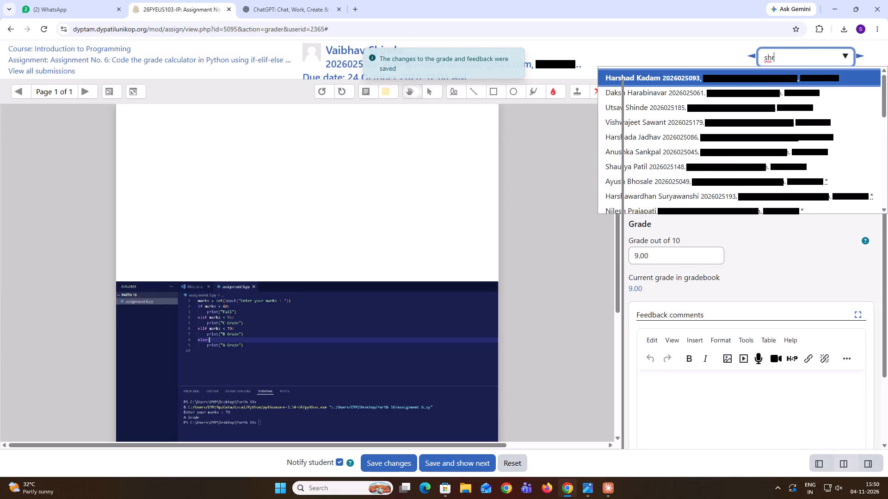
pyautogui.write('avan')
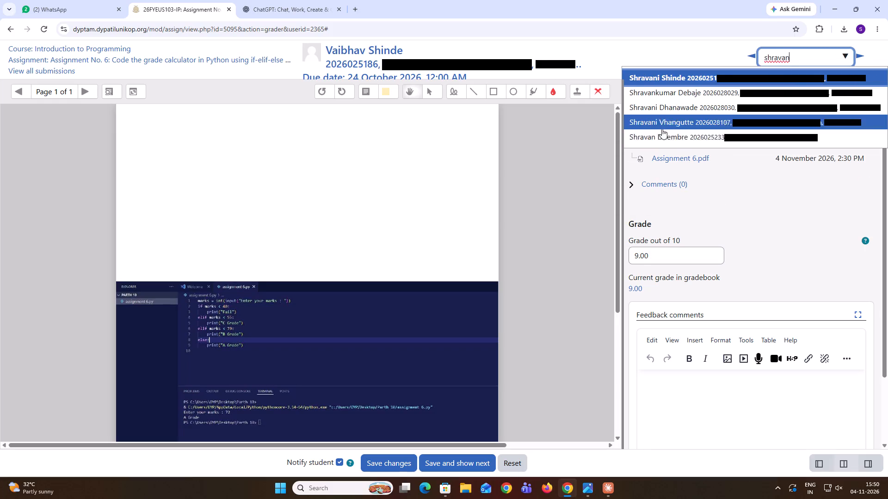
pyautogui.click(661, 134)
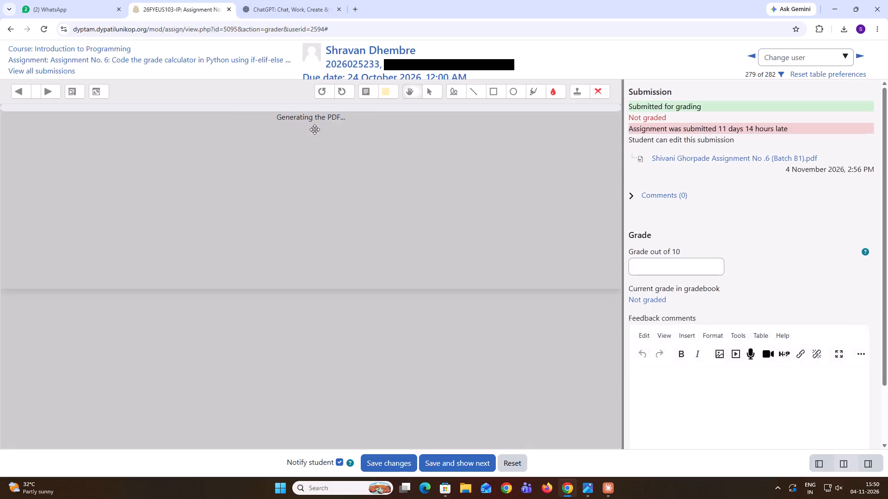
pyautogui.scroll(-4, 260, 259)
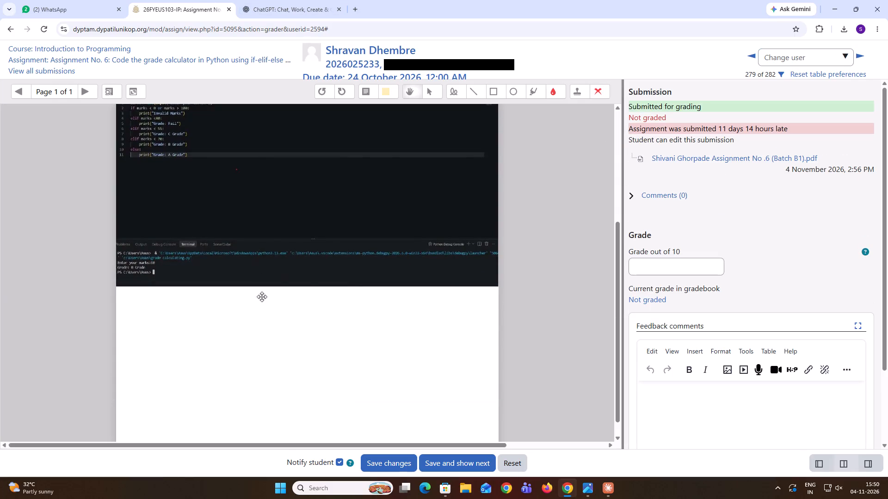
pyautogui.click(690, 263)
pyautogui.press('9')
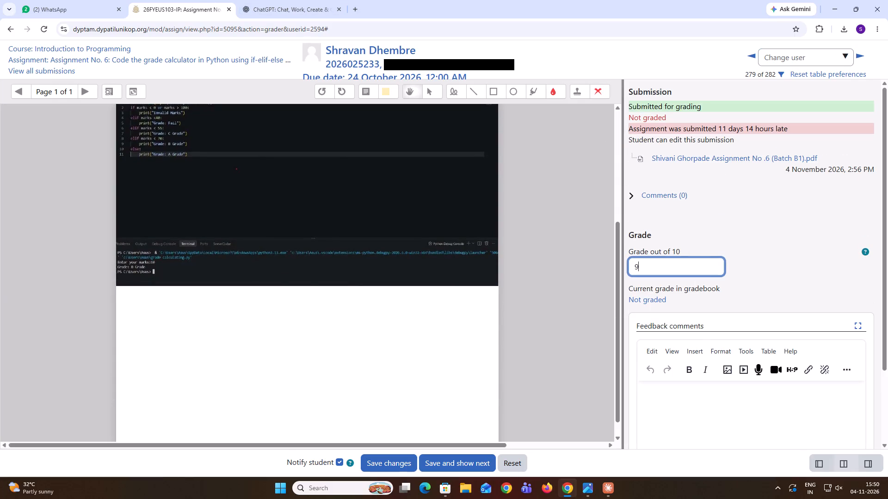
pyautogui.click(383, 461)
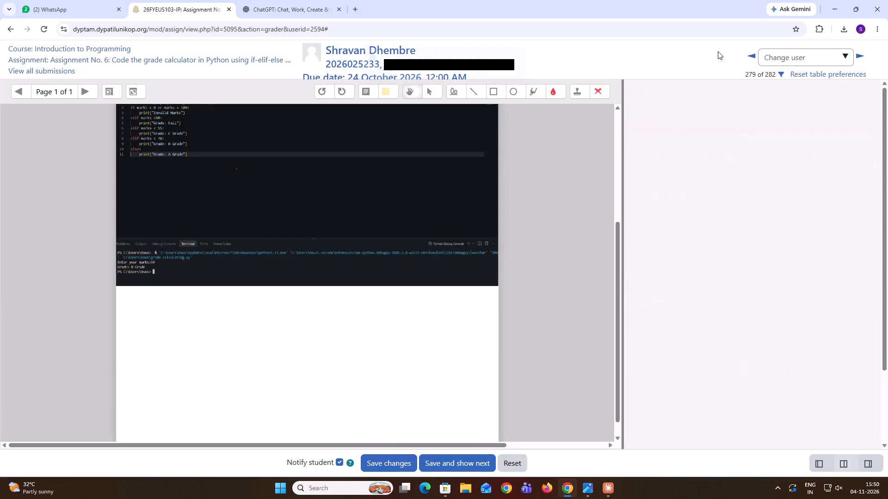
# Find the student matching "unmes" and examine the Python code and terminal output in their Assignment 6 submission.
pyautogui.click(801, 59)
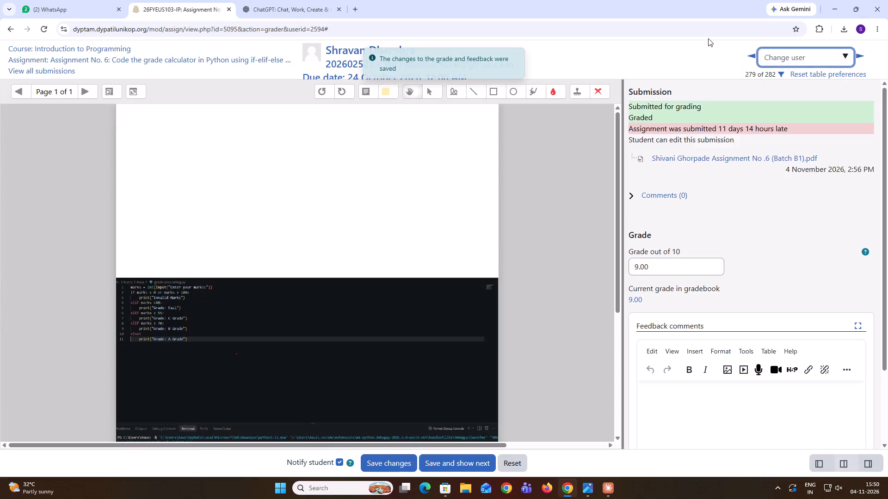
pyautogui.write('un')
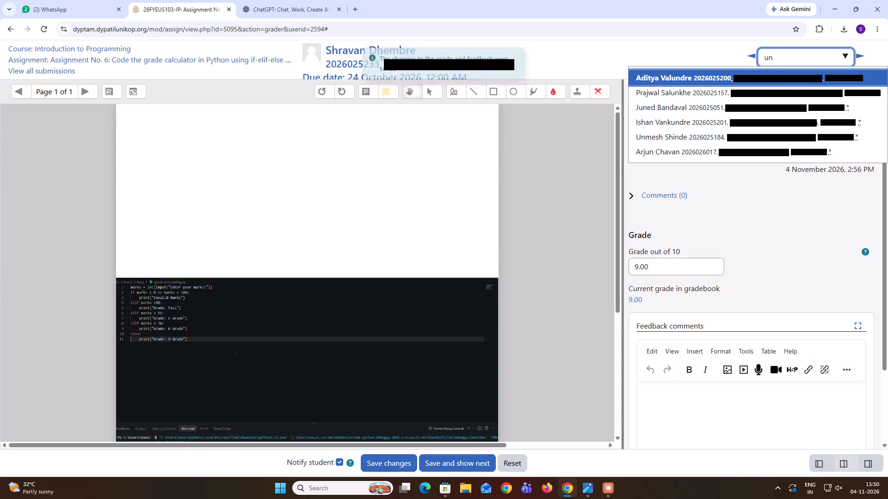
pyautogui.write('mes')
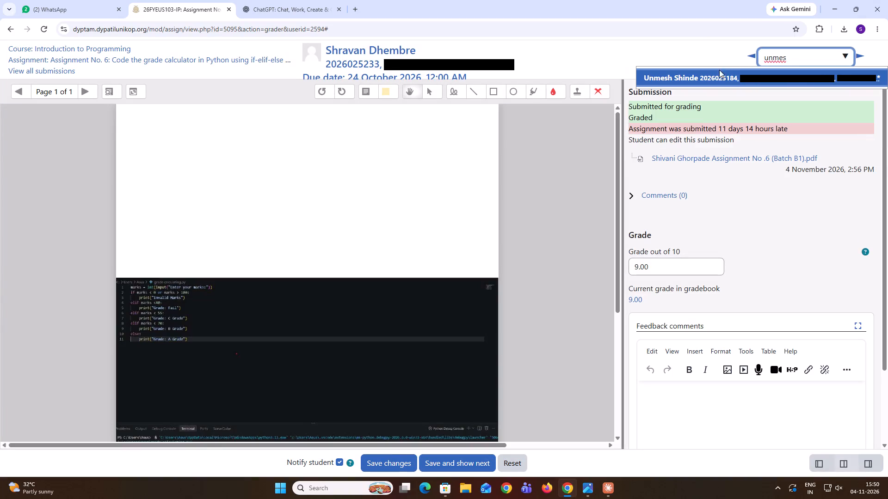
pyautogui.click(714, 83)
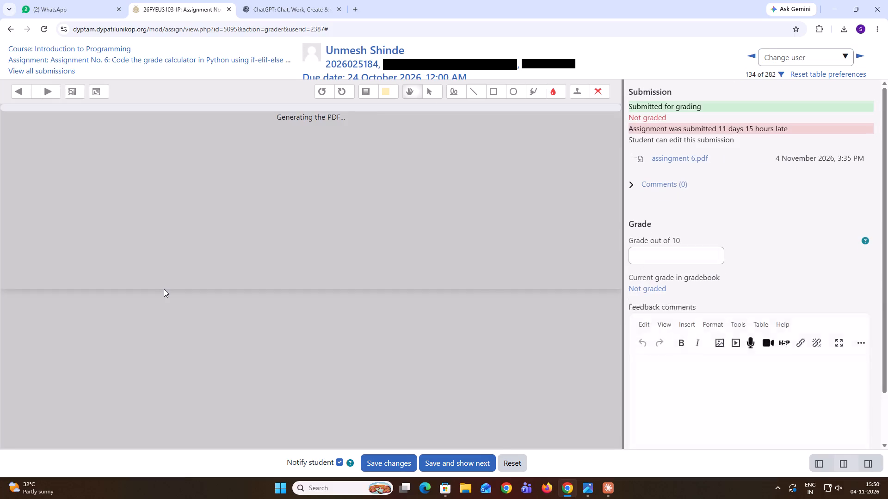
pyautogui.scroll(-7, 154, 289)
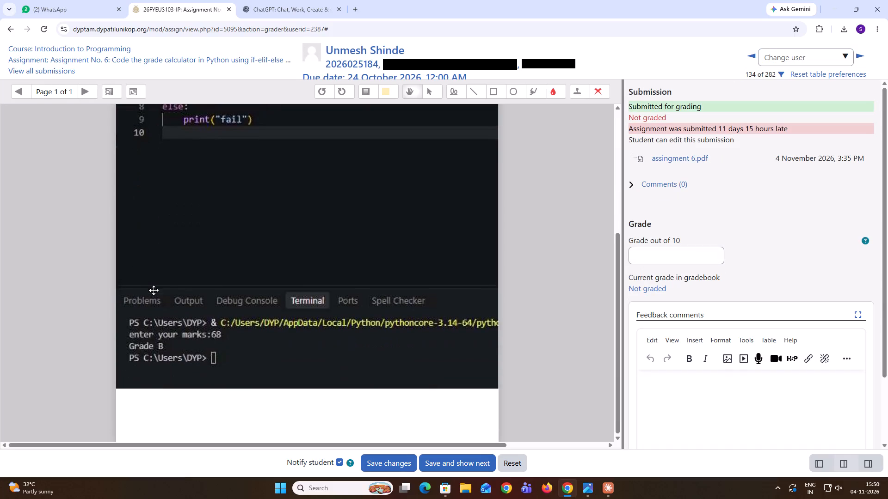
pyautogui.scroll(3, 167, 279)
pyautogui.scroll(-4, 199, 290)
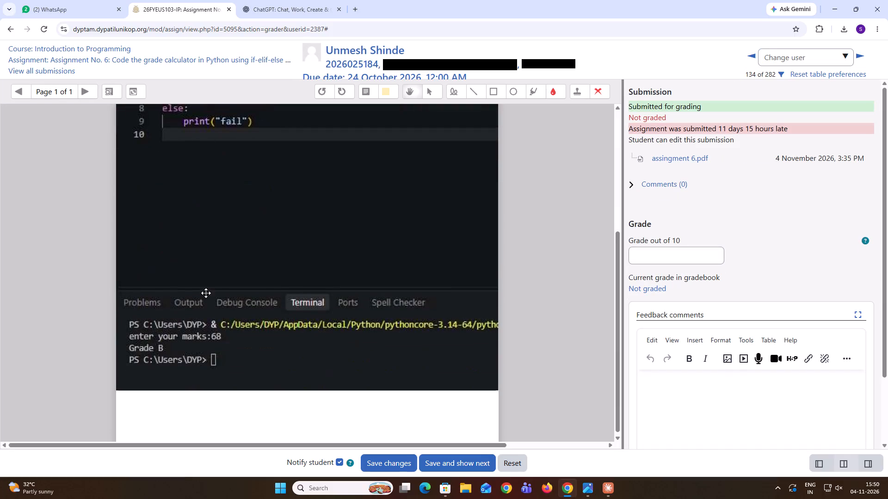
# Save a grade of 9 out of 10 for this student's Assignment 6 submission and recheck the Python code.
pyautogui.click(672, 262)
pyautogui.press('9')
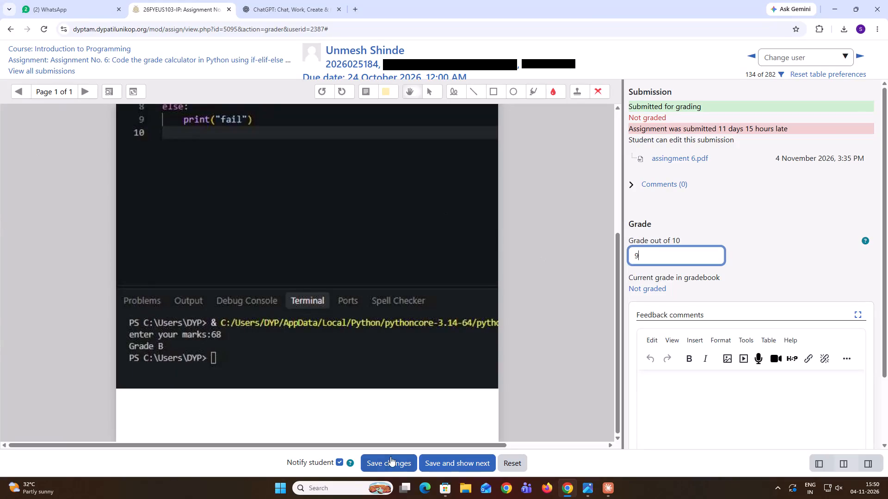
pyautogui.click(384, 465)
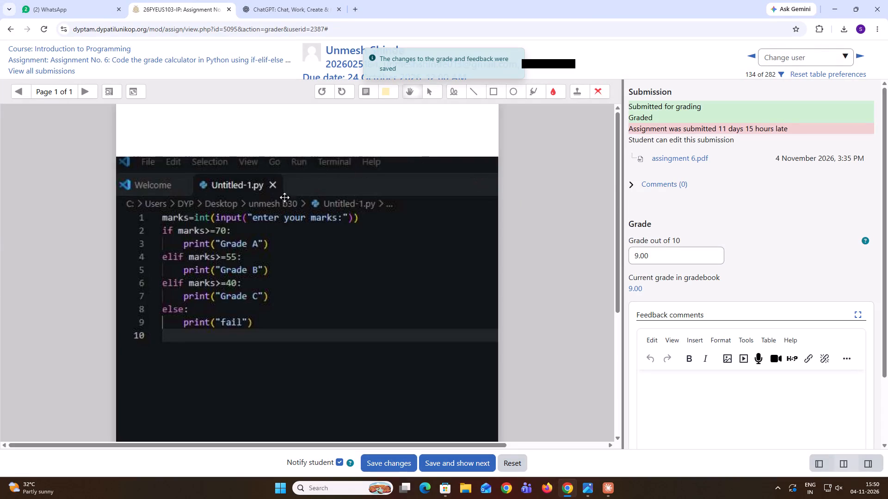
pyautogui.scroll(-6, 258, 226)
pyautogui.scroll(10, 255, 214)
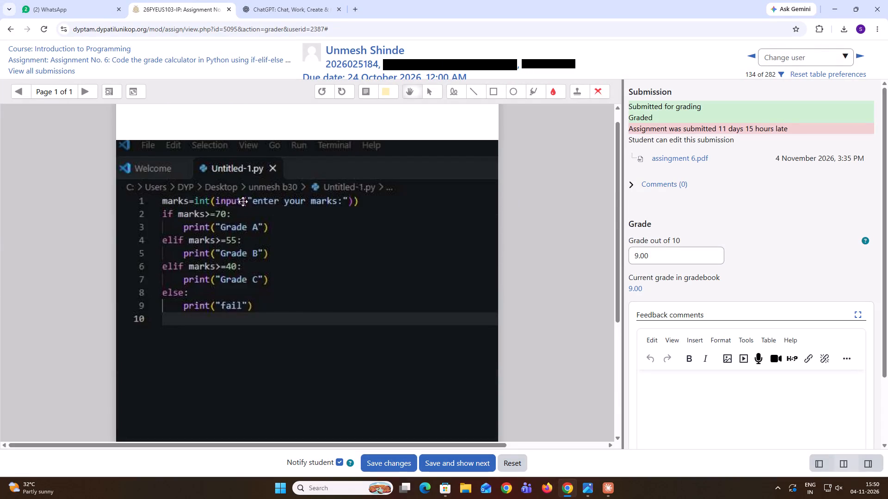
# Leave the Assignment 6 grader and open the submissions of Assignment 1: Introduction to Scratch and Python Environment.
pyautogui.click(76, 60)
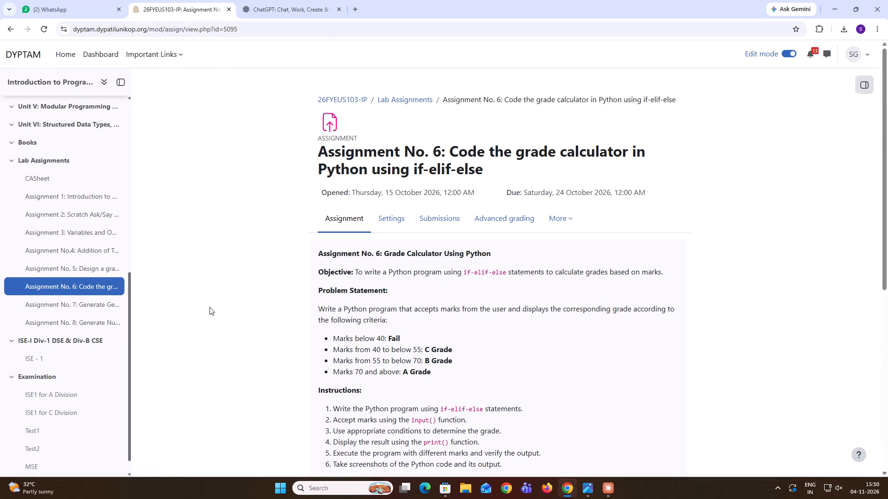
pyautogui.click(62, 196)
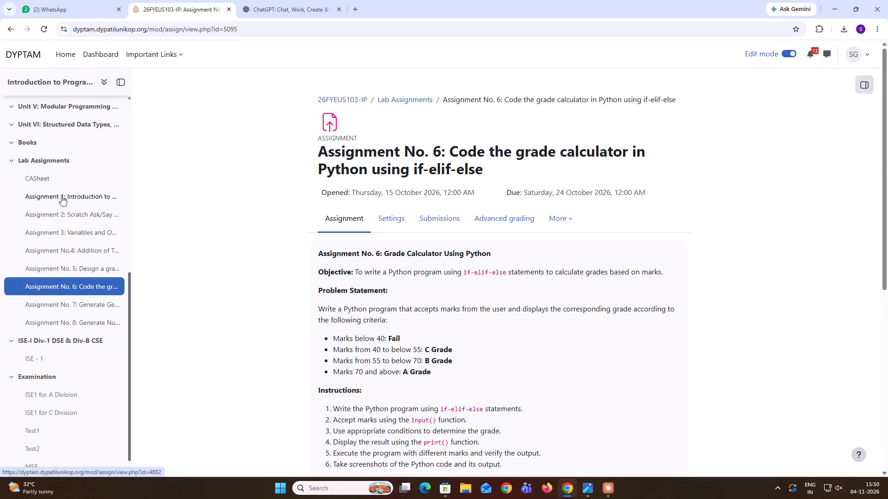
pyautogui.click(394, 220)
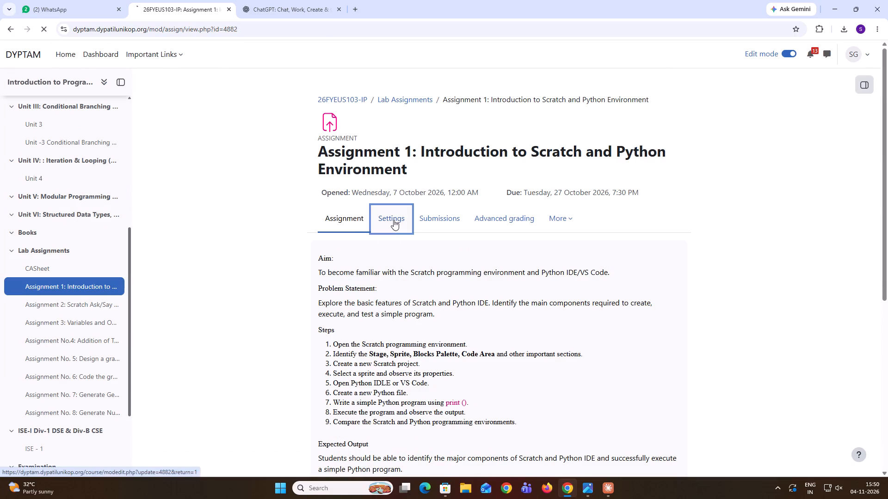
pyautogui.click(434, 218)
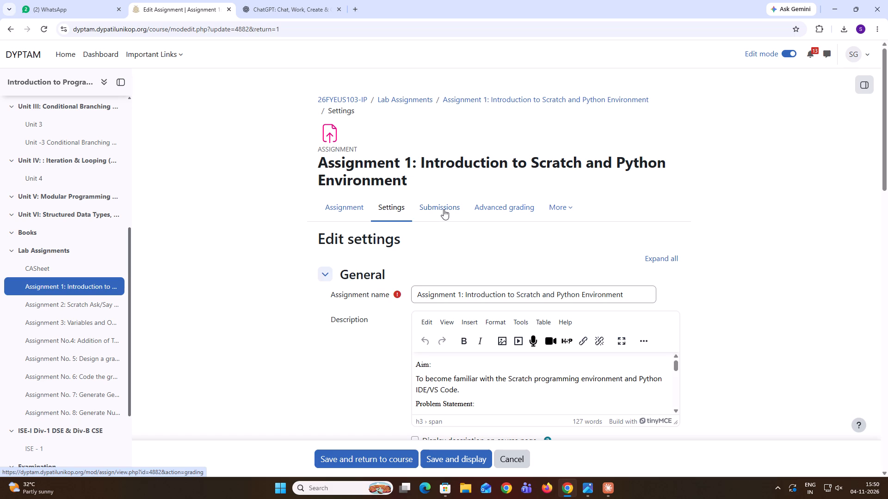
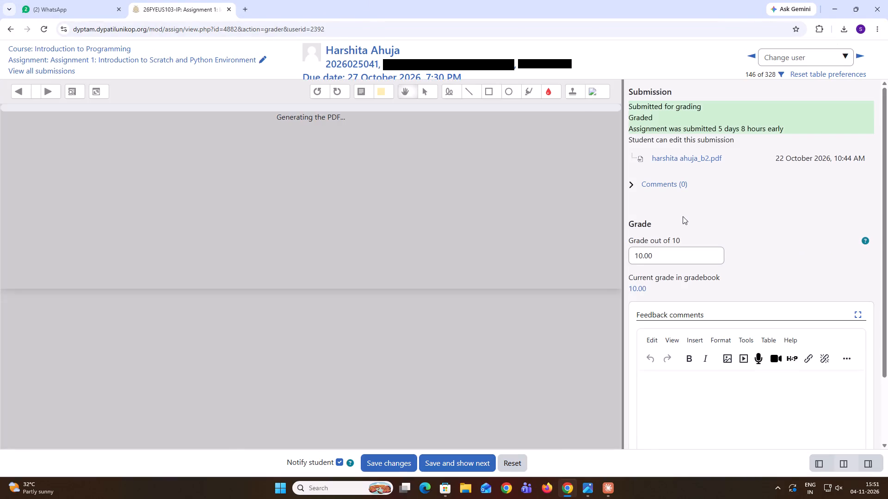
# Start choosing another student whose Assignment 1 submission is to be graded.
pyautogui.click(785, 64)
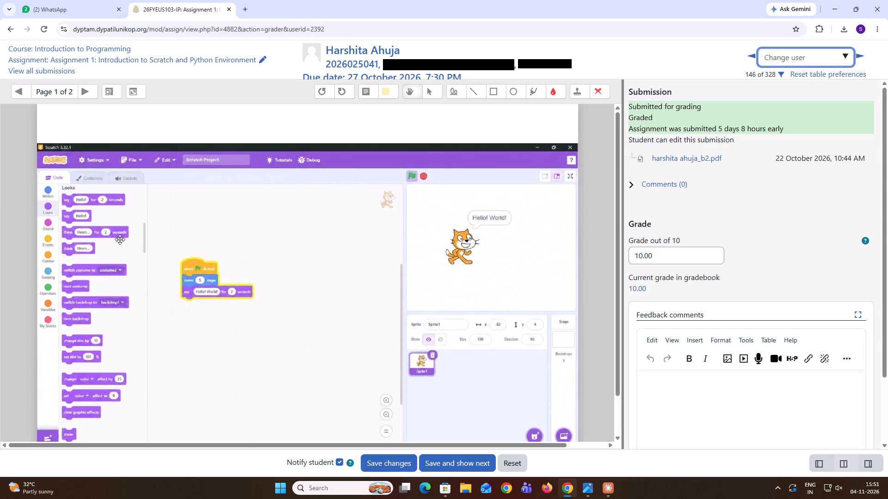
# Find the first student matching "vaibhav" in the Assignment 1 grader and examine their Scratch submission.
pyautogui.write('vaibhav')
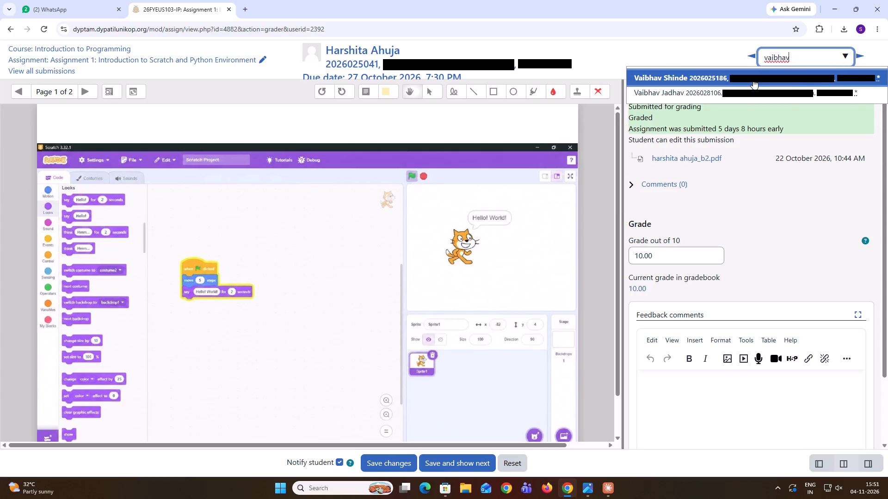
pyautogui.click(753, 79)
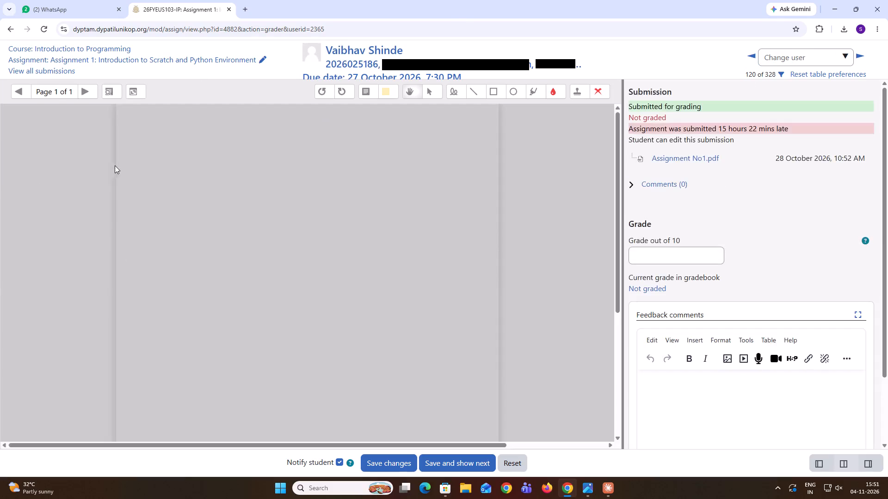
pyautogui.scroll(-4, 302, 233)
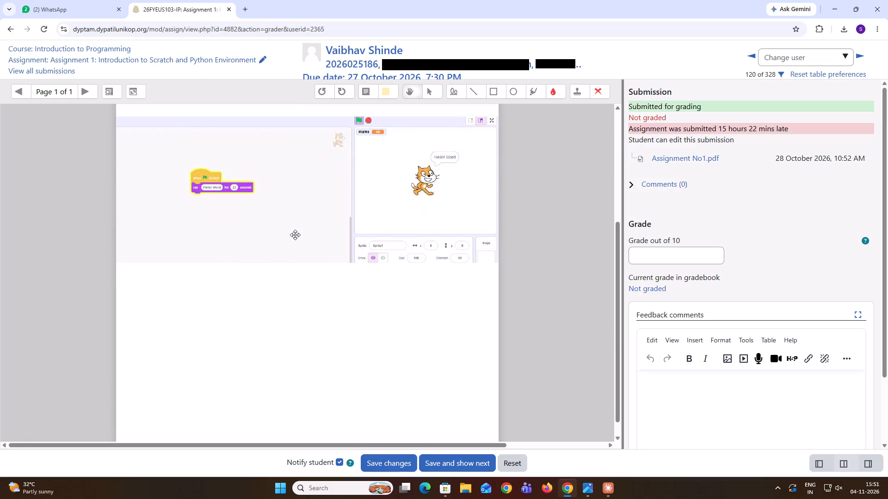
pyautogui.click(55, 88)
pyautogui.click(41, 107)
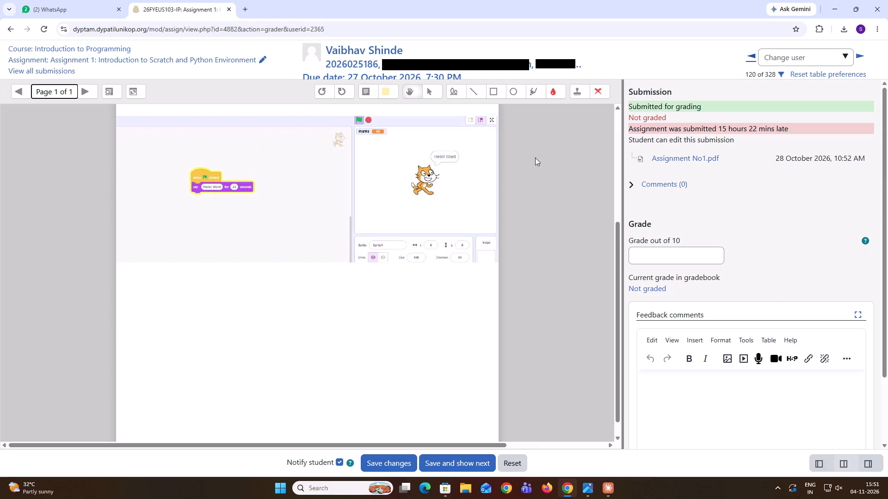
# Open the Assignment 3 grader, find the third student matching "sumit", and view their Scratch submission.
pyautogui.click(68, 57)
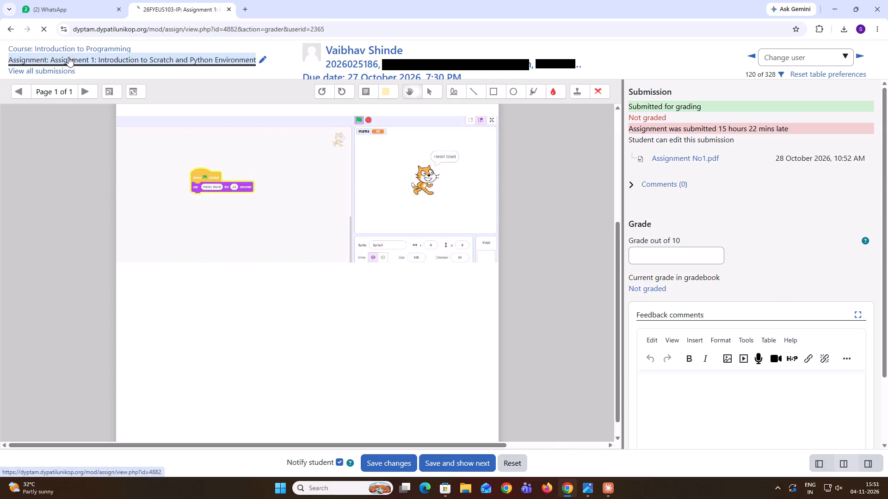
pyautogui.click(74, 319)
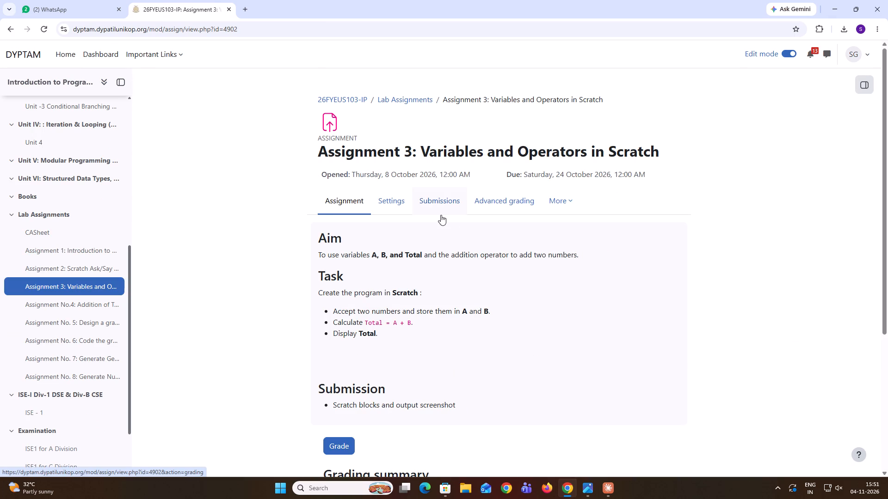
pyautogui.click(450, 202)
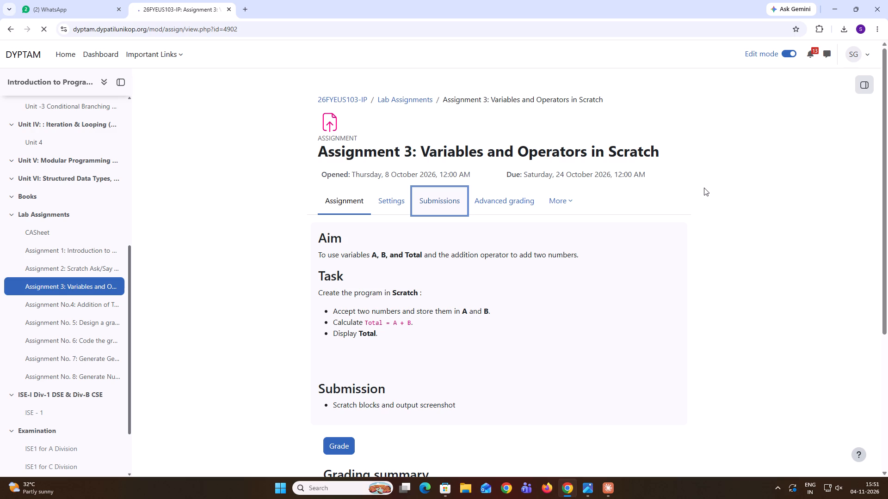
pyautogui.tripleClick(458, 195)
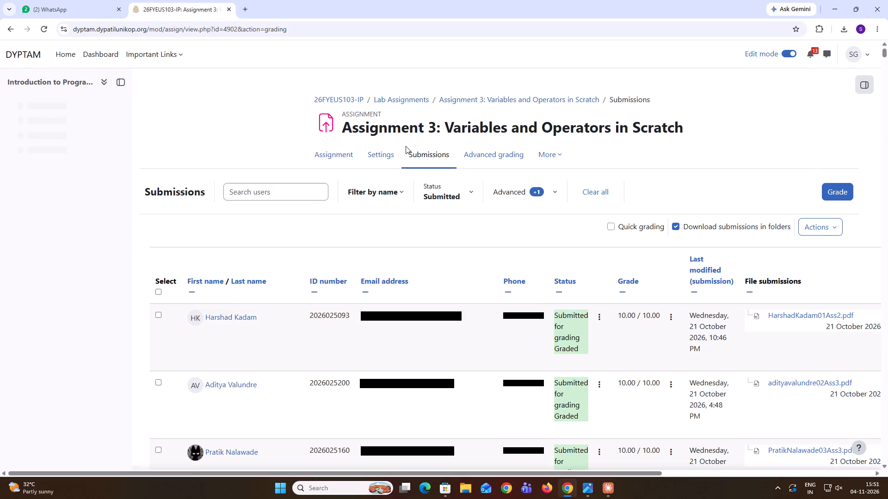
pyautogui.doubleClick(837, 195)
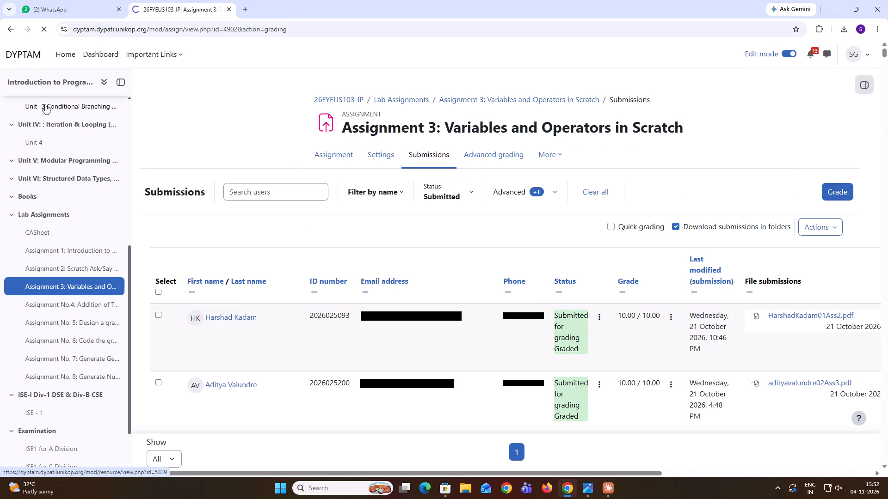
pyautogui.click(556, 191)
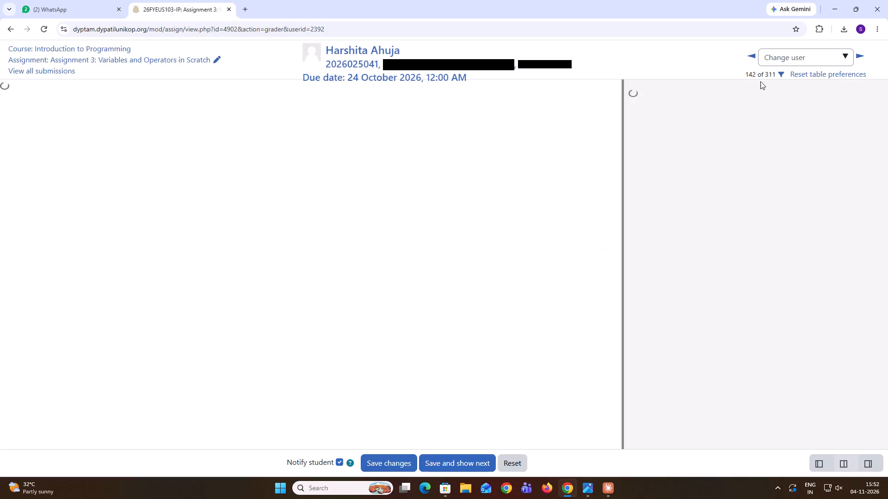
pyautogui.click(788, 57)
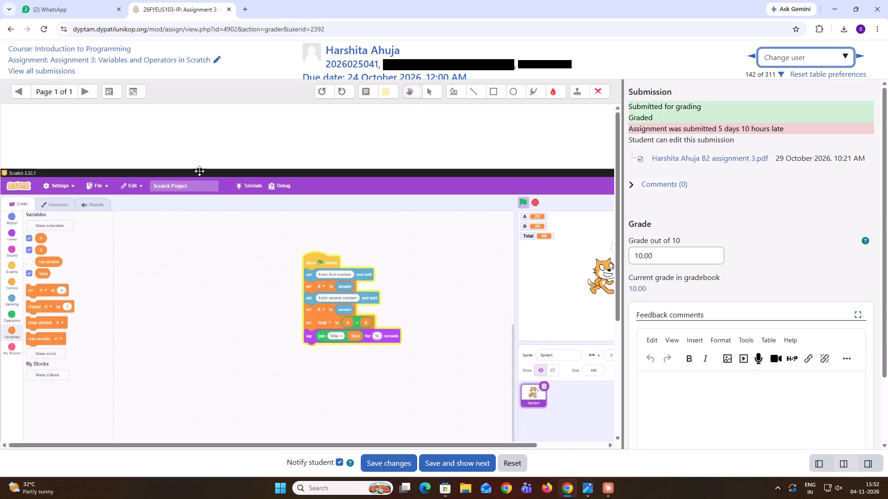
pyautogui.write('sumit')
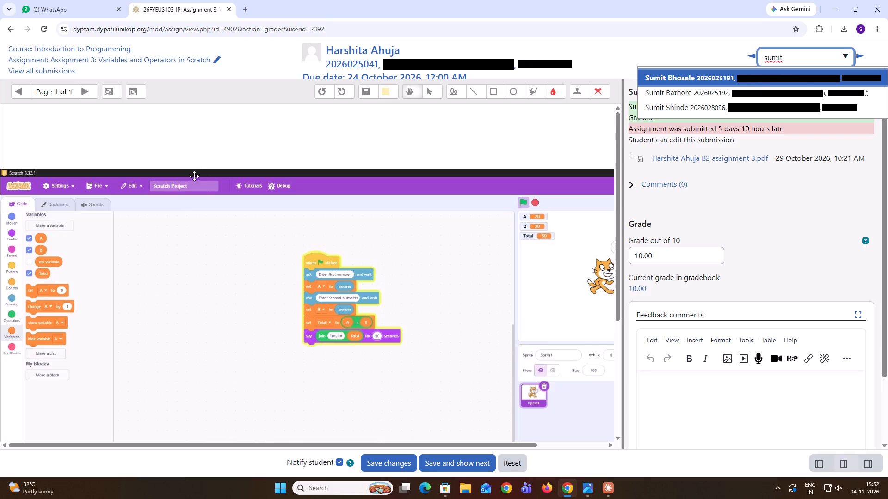
pyautogui.click(793, 104)
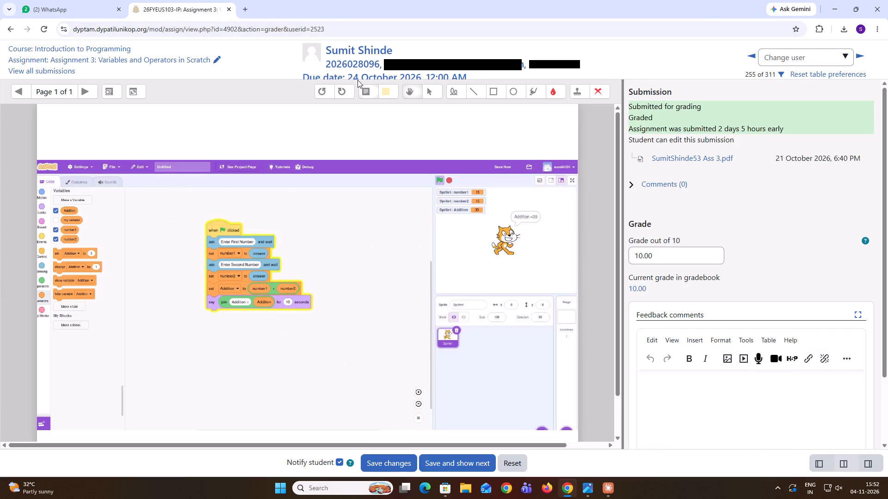
# Search the students for "sumit" again, reopen the Assignment 3 grader from its assignment page, and repeat the search.
pyautogui.click(776, 59)
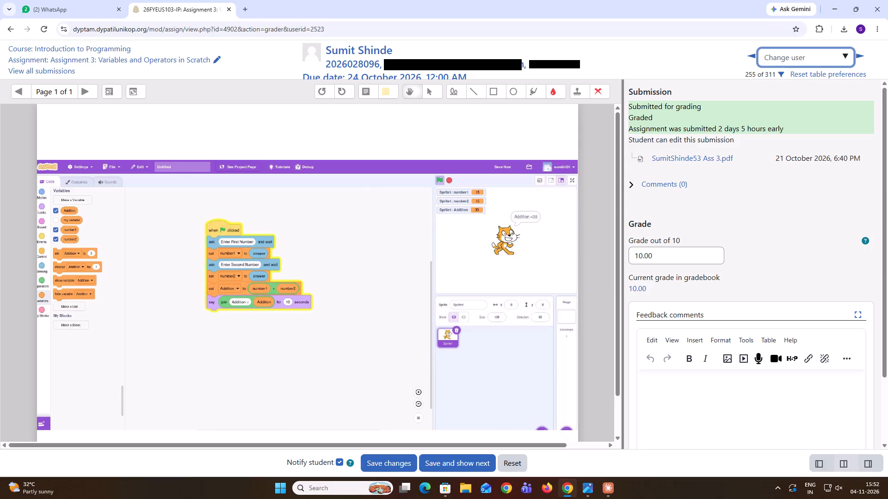
pyautogui.write('sumit')
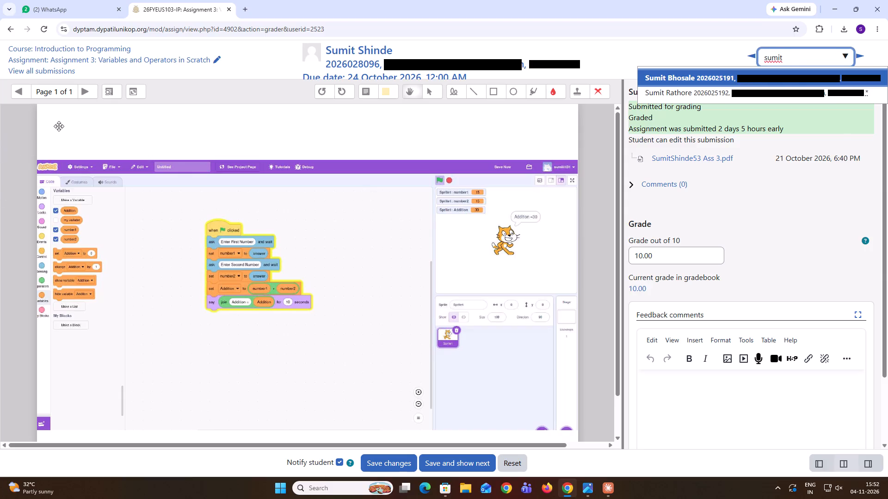
pyautogui.click(68, 57)
pyautogui.doubleClick(433, 201)
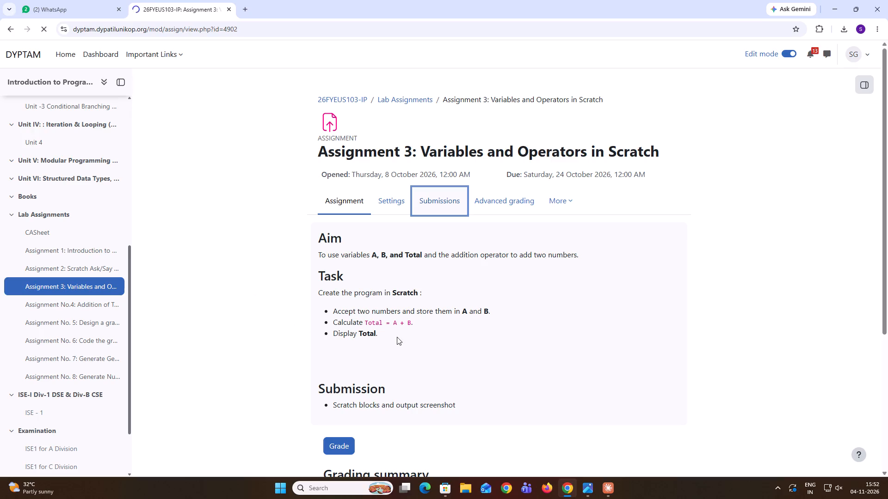
pyautogui.scroll(-3, 381, 337)
pyautogui.click(335, 306)
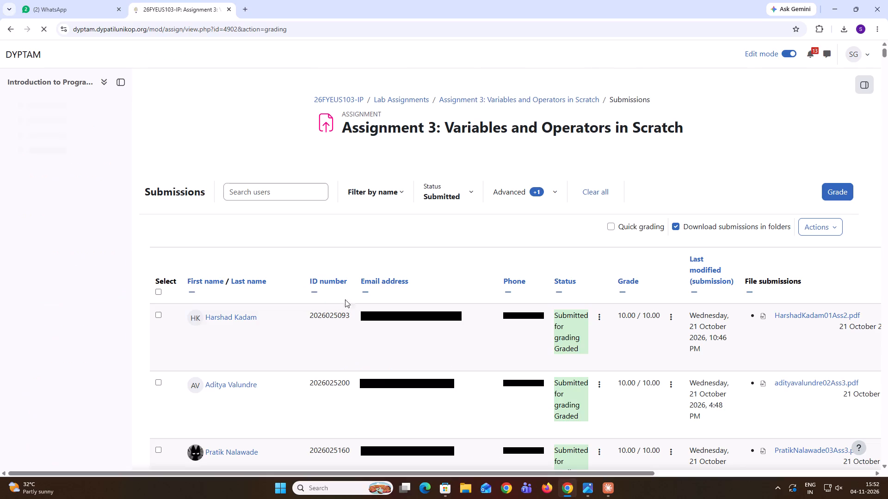
pyautogui.click(847, 193)
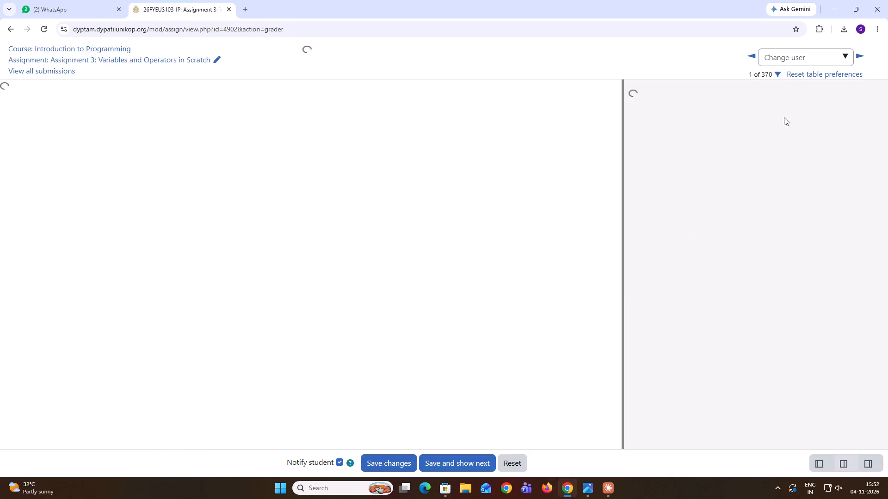
pyautogui.click(800, 55)
pyautogui.write('sumit')
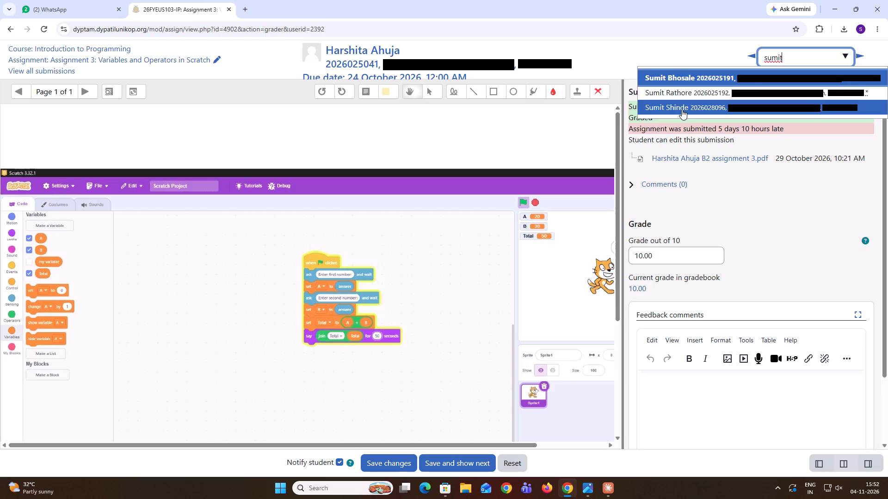
pyautogui.click(68, 56)
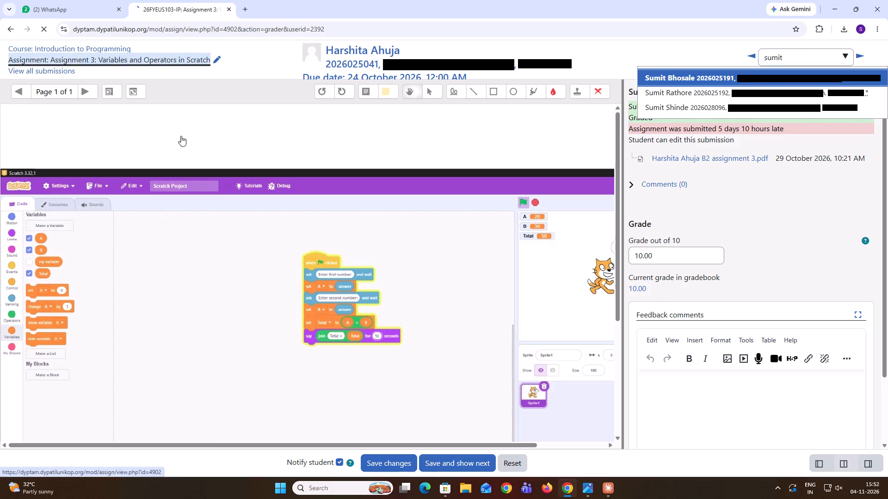
pyautogui.click(84, 306)
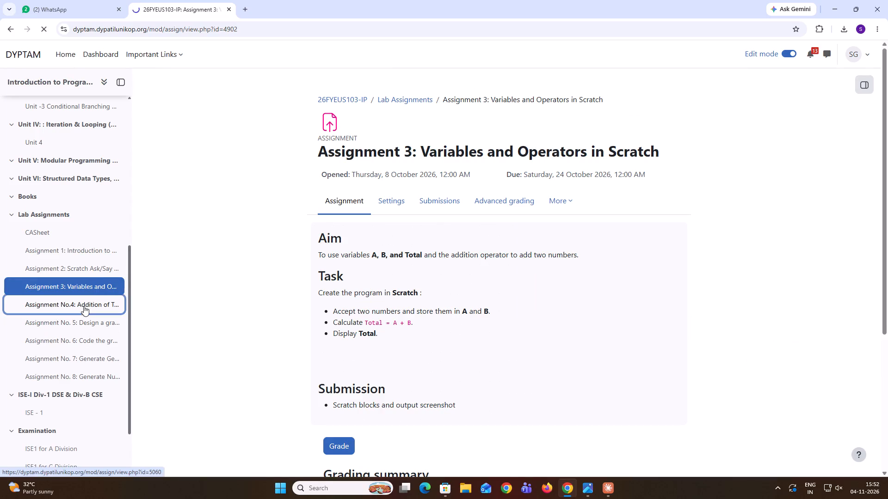
pyautogui.scroll(-3, 420, 246)
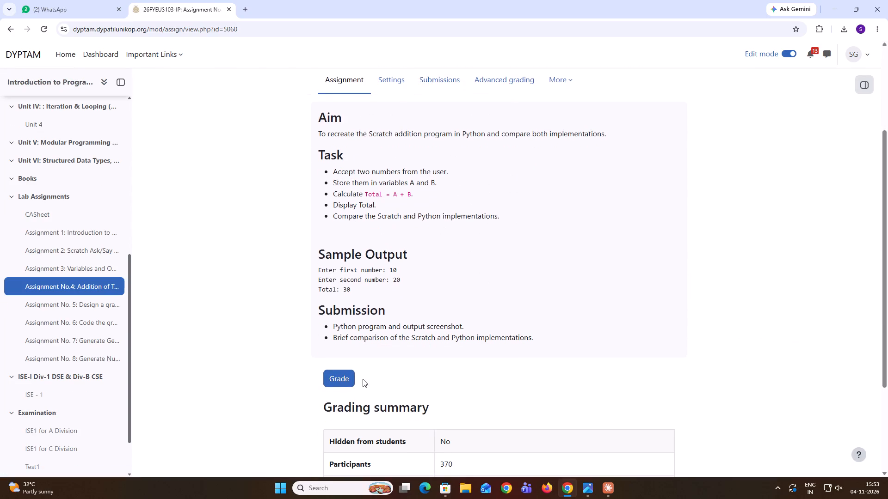
pyautogui.click(338, 375)
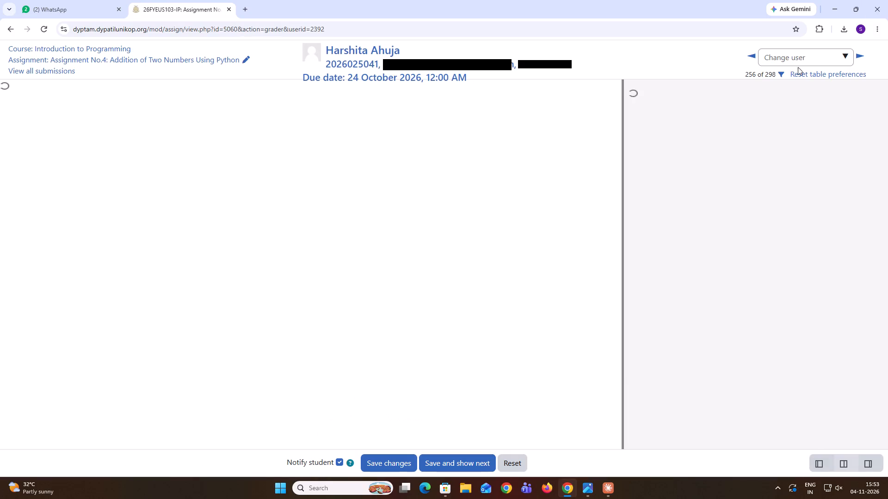
pyautogui.click(796, 58)
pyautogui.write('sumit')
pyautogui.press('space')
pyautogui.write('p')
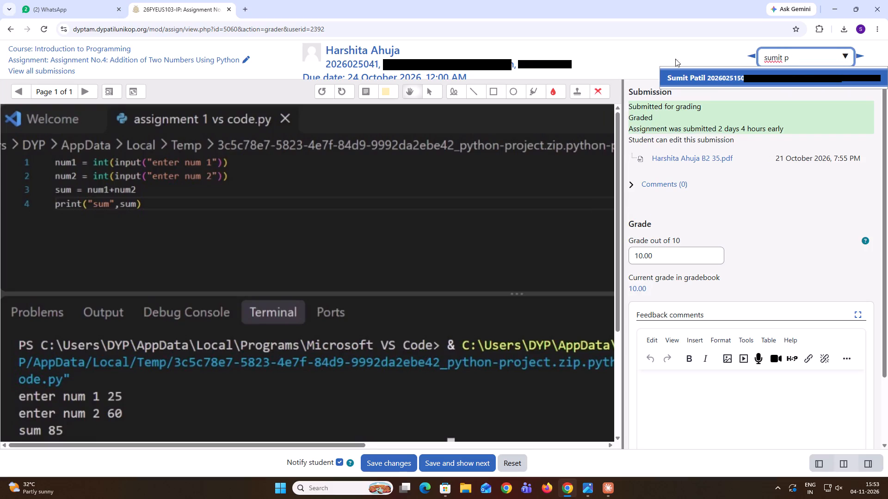
pyautogui.click(711, 78)
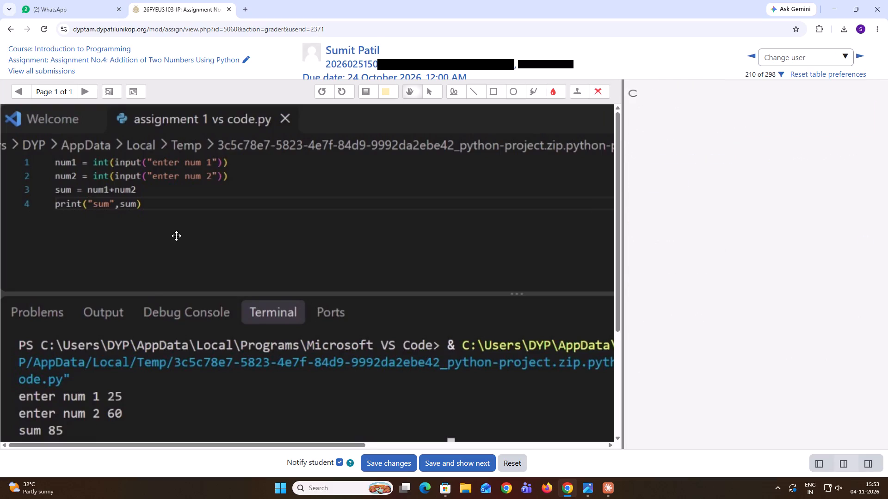
pyautogui.scroll(-3, 176, 234)
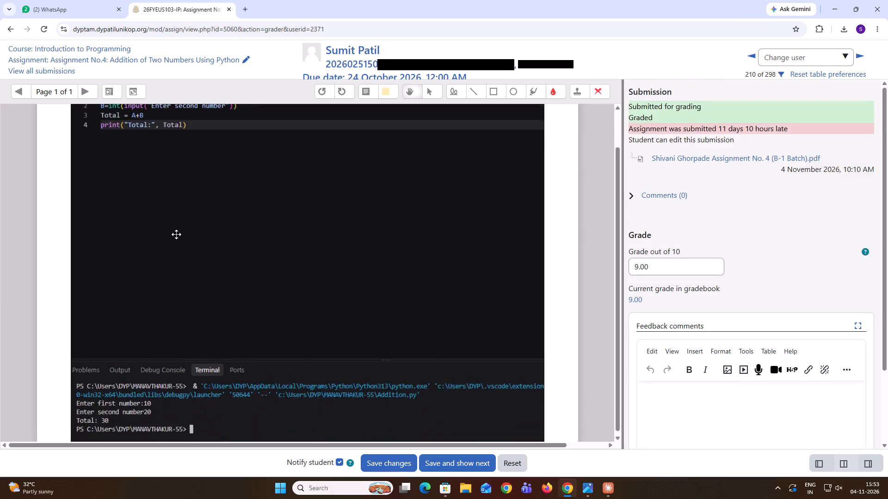
pyautogui.scroll(5, 176, 234)
# Return to Assignment 3, open its grader, and select the third student matching "sumit".
pyautogui.click(65, 57)
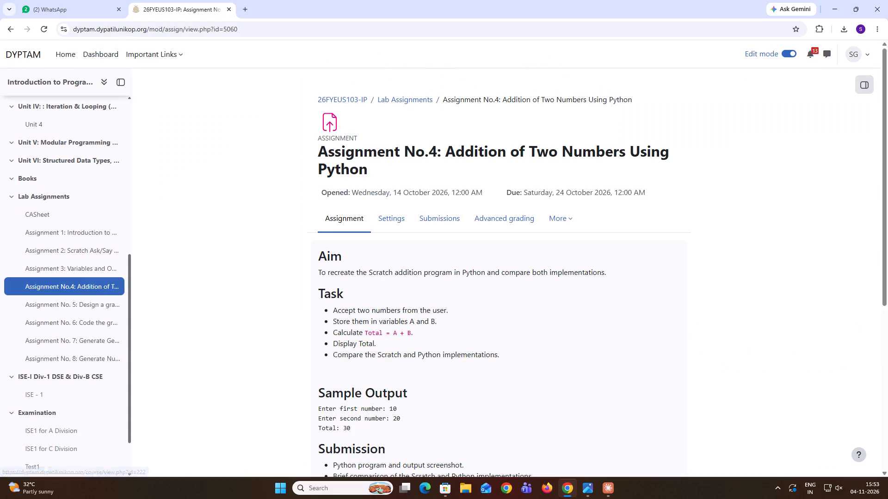
pyautogui.click(86, 256)
pyautogui.tripleClick(72, 270)
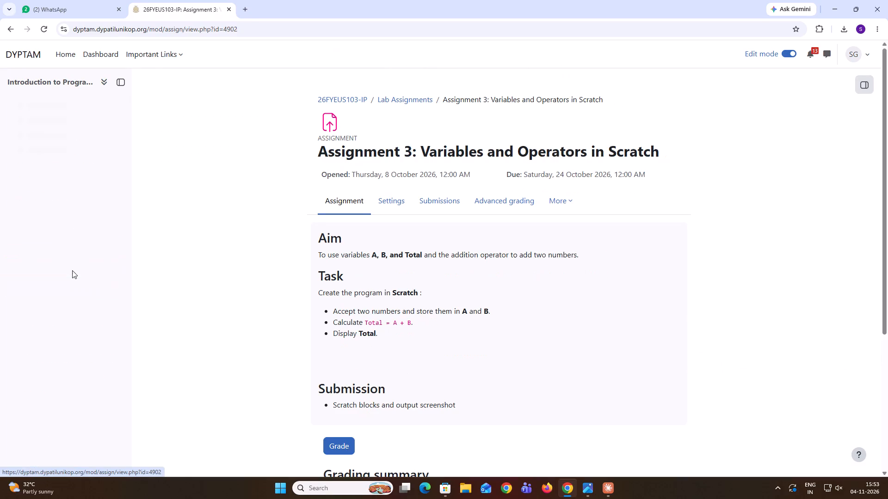
pyautogui.scroll(-3, 366, 309)
pyautogui.click(349, 306)
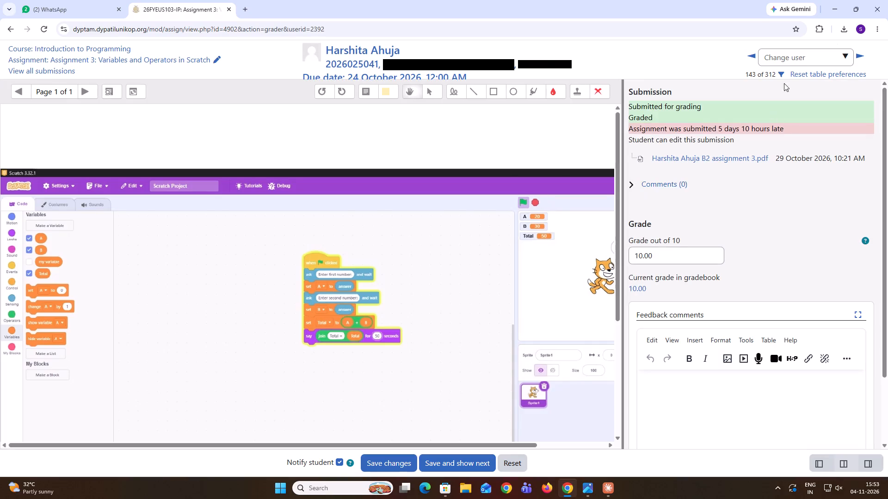
pyautogui.click(787, 61)
pyautogui.press('s')
pyautogui.press('u')
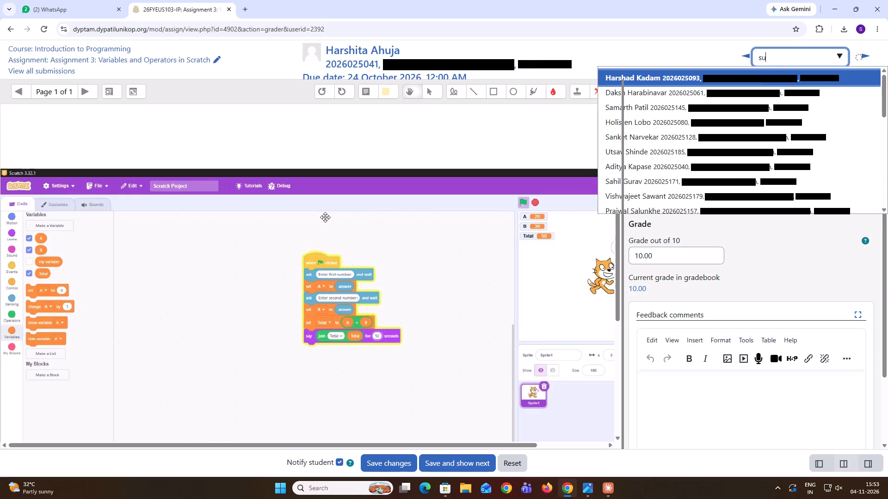
pyautogui.write('mit')
pyautogui.press('space')
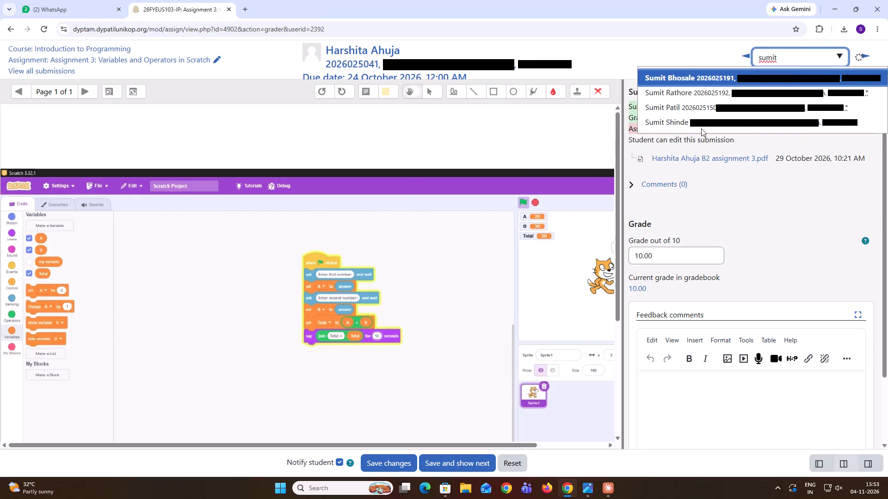
pyautogui.click(725, 109)
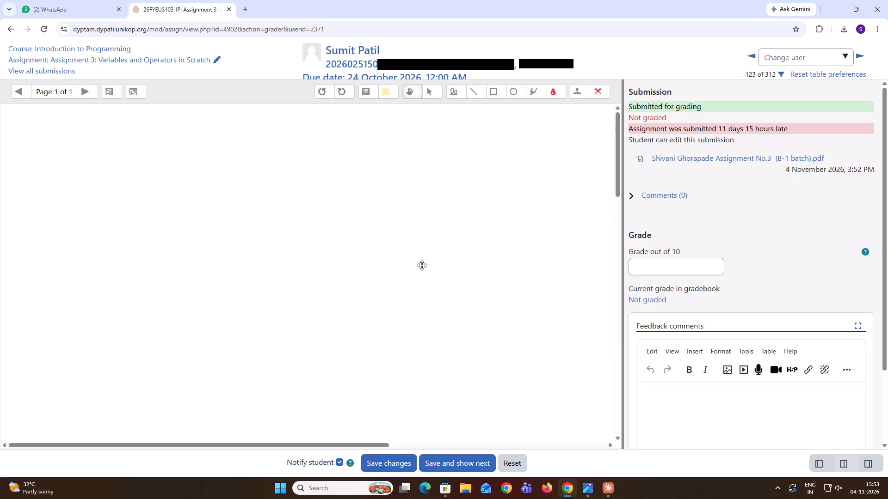
# Examine this student's Assignment 3 submission page for the Scratch blocks and output.
pyautogui.scroll(-6, 422, 265)
pyautogui.scroll(1, 416, 262)
pyautogui.scroll(-2, 417, 262)
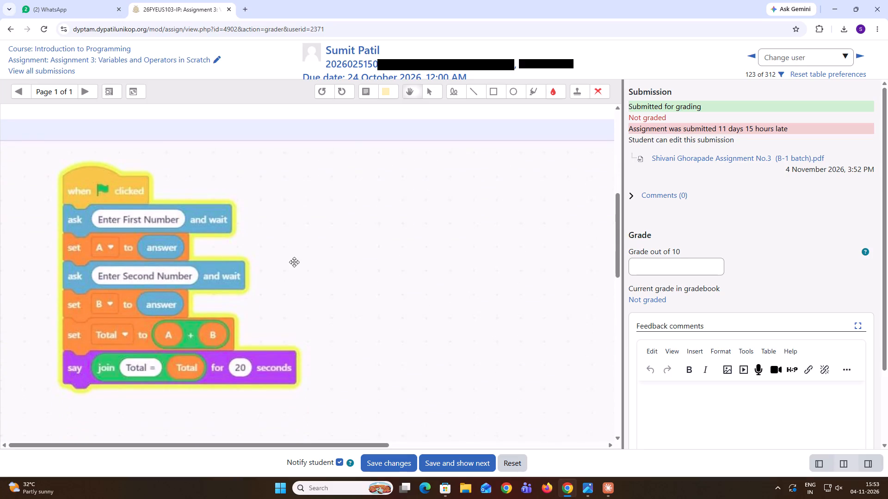
pyautogui.scroll(-1, 295, 262)
pyautogui.scroll(-14, 323, 292)
pyautogui.scroll(2, 346, 311)
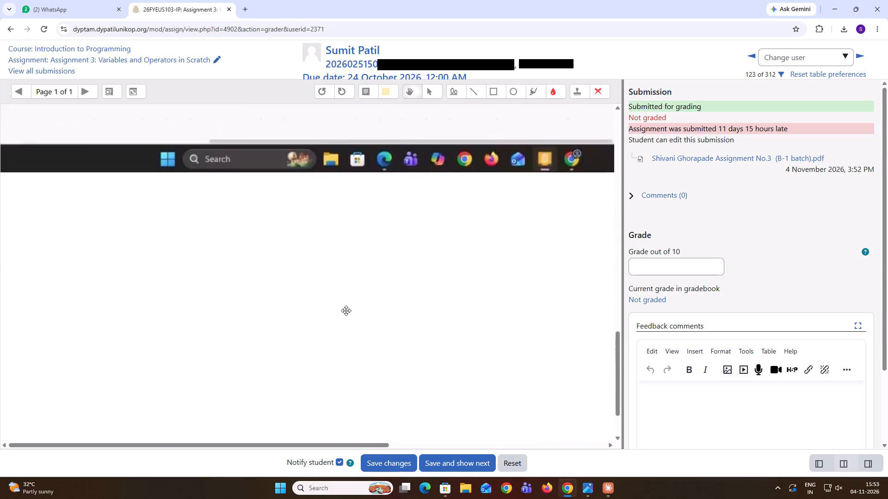
pyautogui.scroll(8, 343, 304)
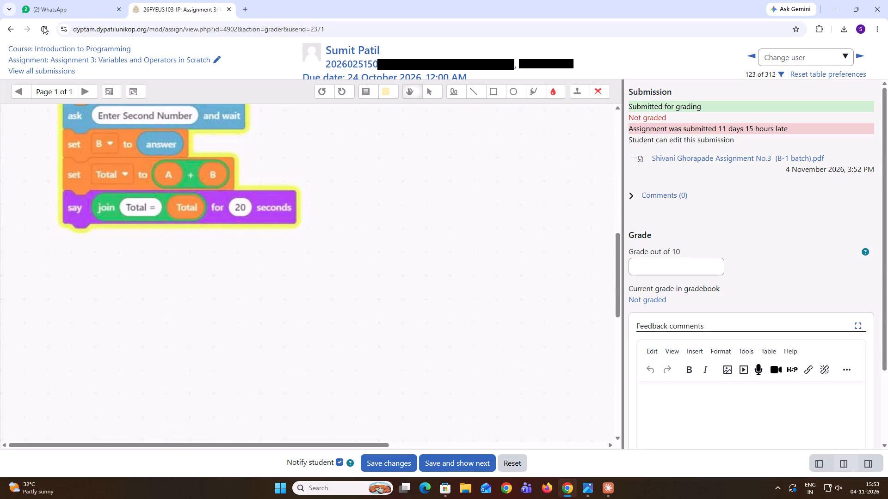
# Reload the grader page and re-examine the Scratch variable and addition blocks in the student's Assignment 3 submission.
pyautogui.click(43, 26)
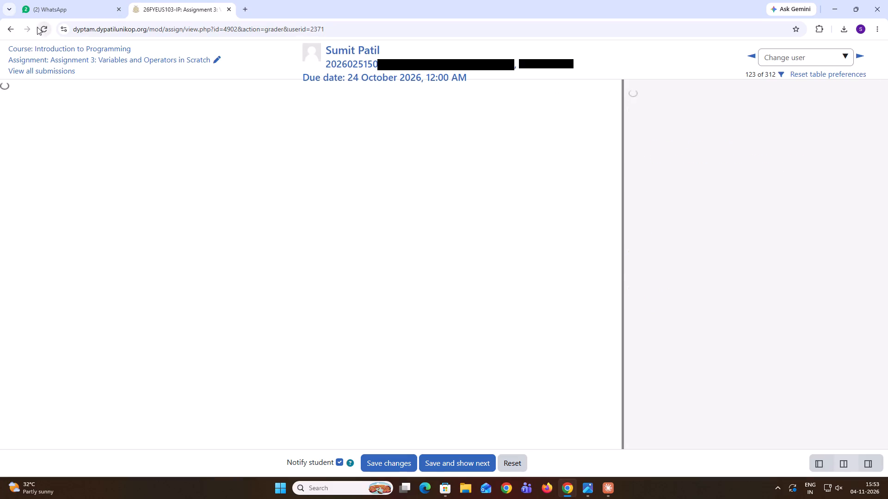
pyautogui.scroll(-7, 287, 228)
pyautogui.scroll(1, 289, 231)
pyautogui.scroll(-1, 288, 232)
pyautogui.scroll(1, 291, 237)
pyautogui.scroll(-1, 291, 237)
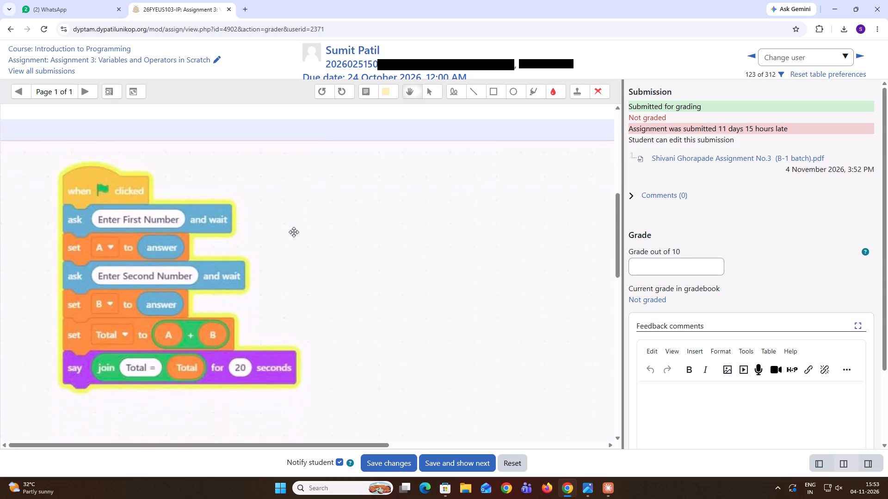
pyautogui.scroll(-5, 295, 222)
pyautogui.scroll(11, 299, 207)
pyautogui.scroll(-1, 296, 207)
pyautogui.scroll(1, 296, 207)
pyautogui.scroll(-3, 290, 222)
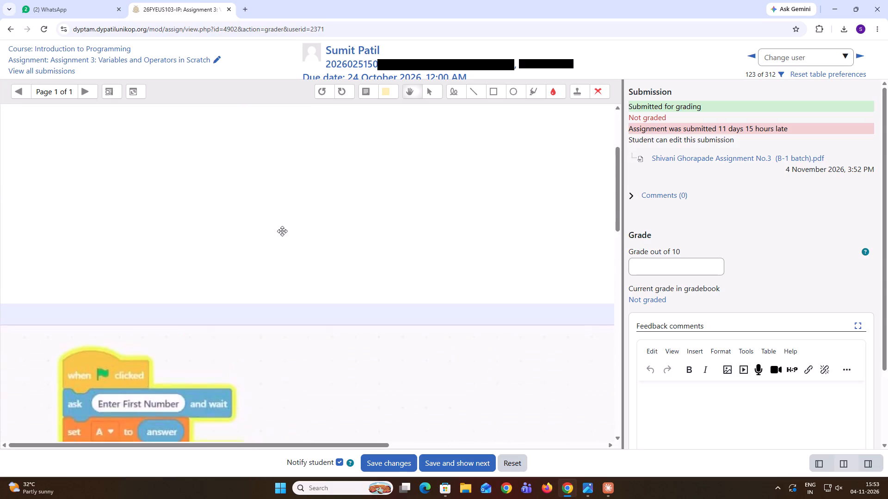
pyautogui.scroll(1, 281, 229)
pyautogui.scroll(-6, 282, 231)
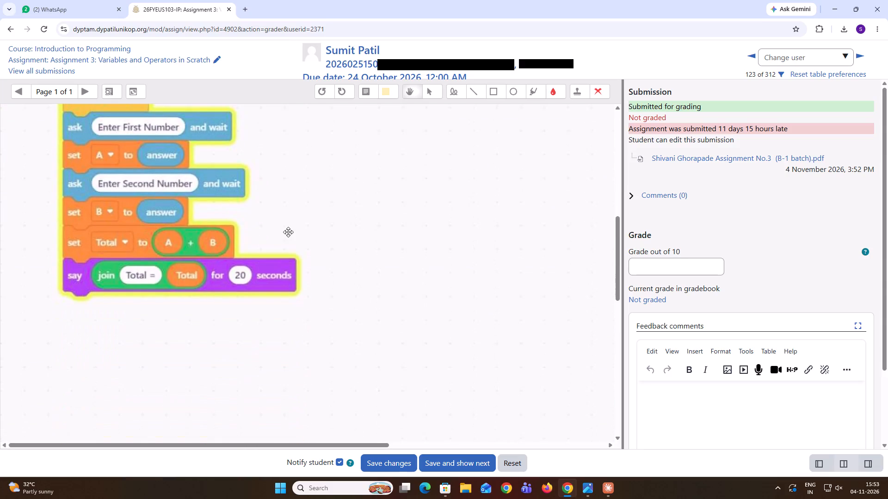
pyautogui.scroll(-4, 288, 232)
pyautogui.scroll(5, 285, 234)
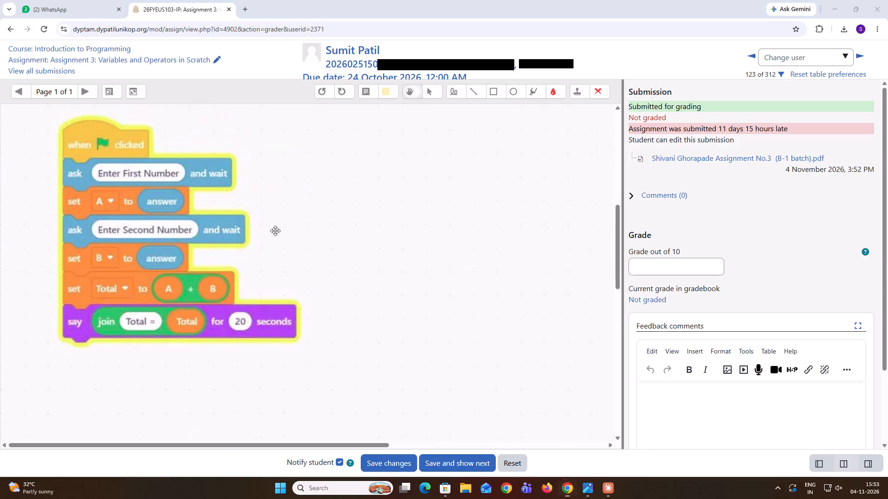
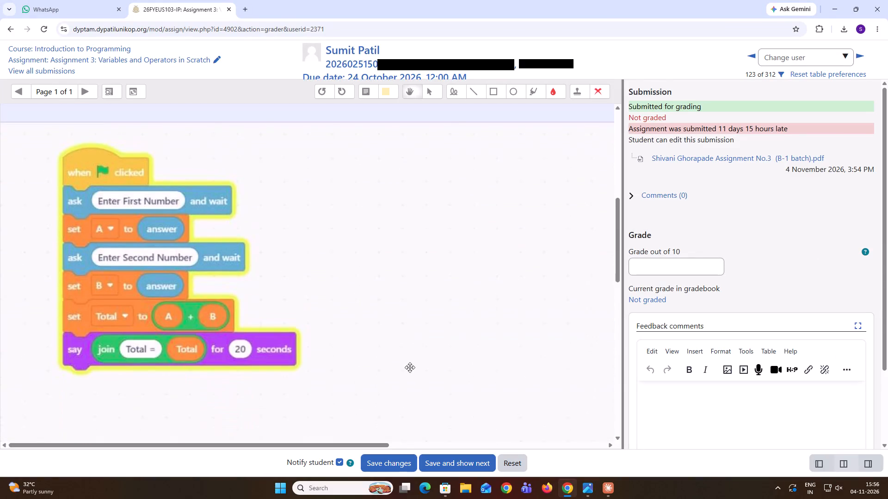
# Return to the Introduction to Programming course, reopen Assignment 3: Variables and Operators in Scratch, and open its grader.
pyautogui.click(88, 54)
pyautogui.click(86, 44)
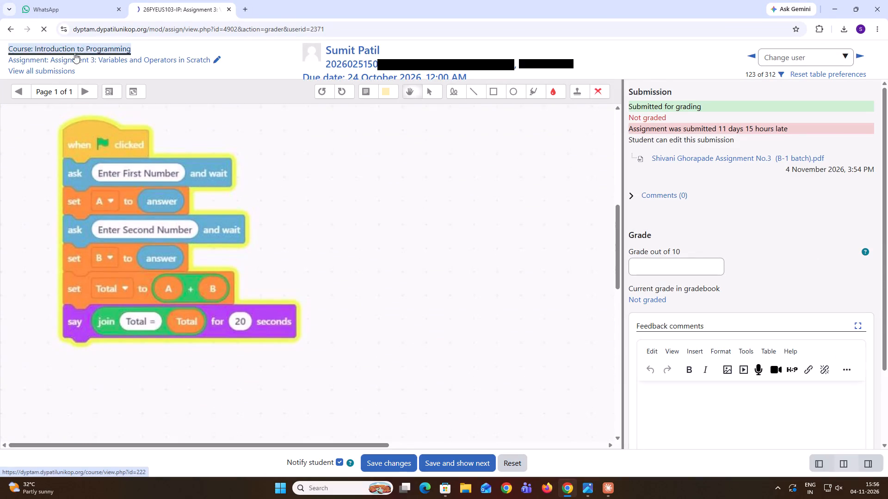
pyautogui.scroll(-5, 41, 335)
pyautogui.scroll(-6, 58, 407)
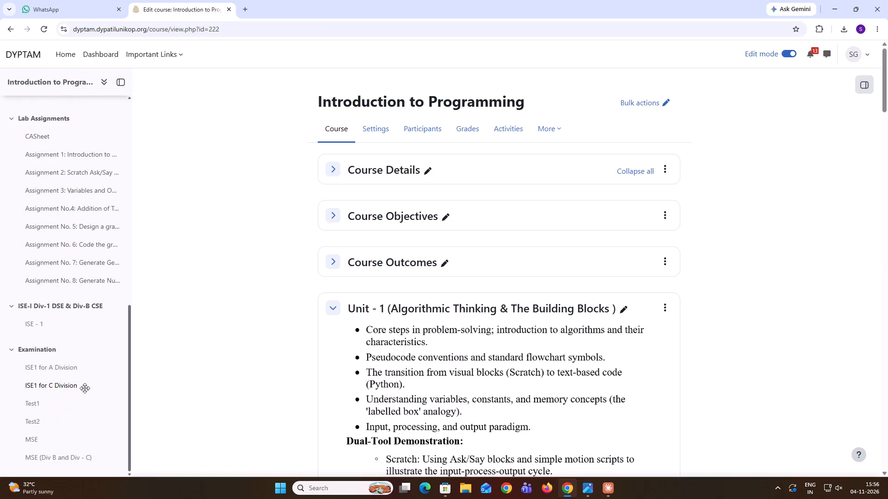
pyautogui.scroll(-5, 59, 337)
pyautogui.scroll(5, 69, 335)
pyautogui.scroll(-5, 66, 318)
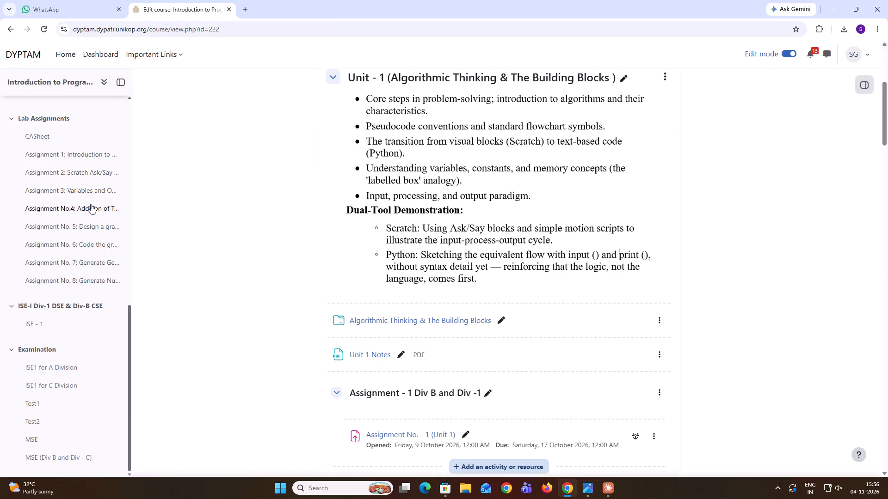
pyautogui.click(92, 191)
pyautogui.scroll(-5, 494, 403)
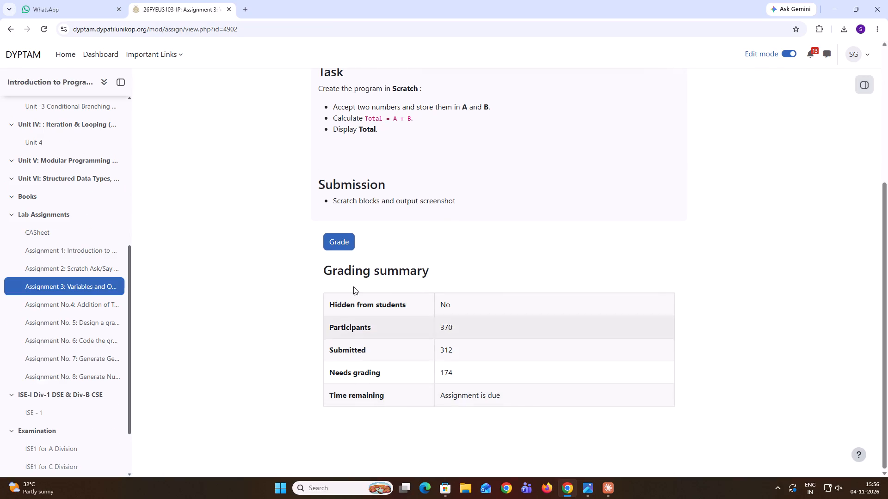
pyautogui.click(350, 244)
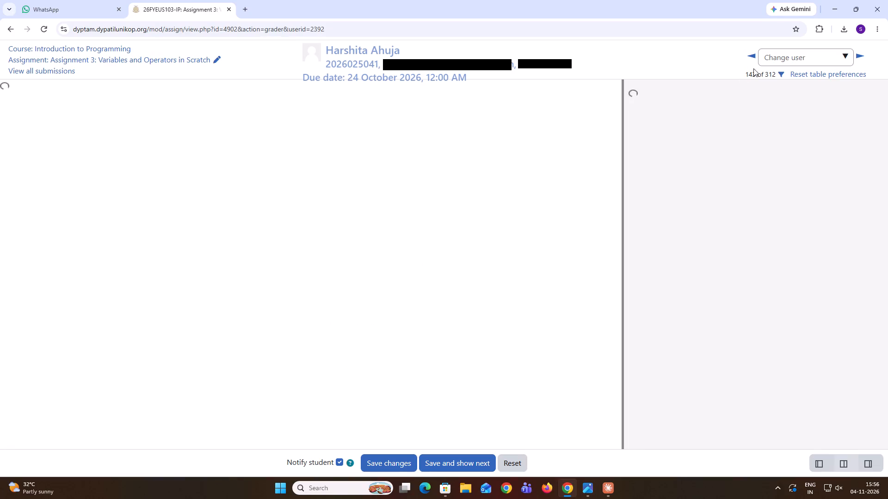
# Search the Assignment 3 grader's user list for a student starting with "s".
pyautogui.click(788, 57)
pyautogui.press('s')
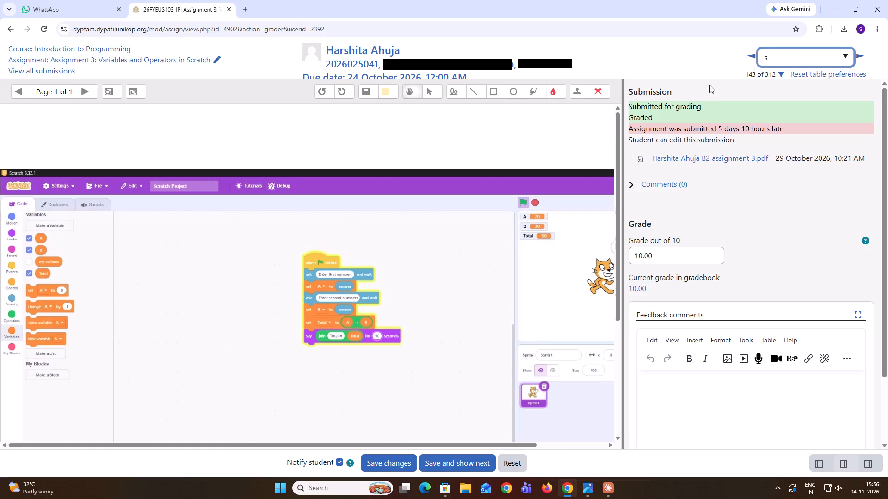
# Complete the student search as "sumit" and open the third matching student's Assignment 3 submission.
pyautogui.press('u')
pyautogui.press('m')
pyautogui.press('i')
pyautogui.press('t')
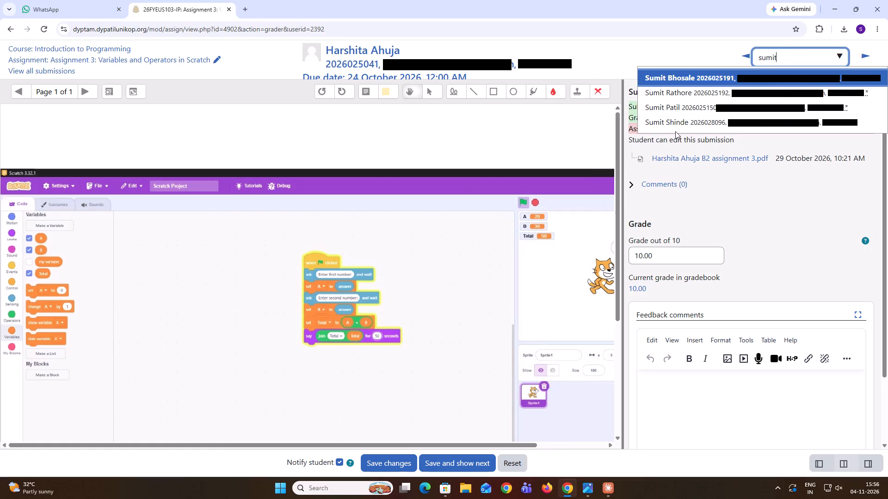
pyautogui.click(672, 105)
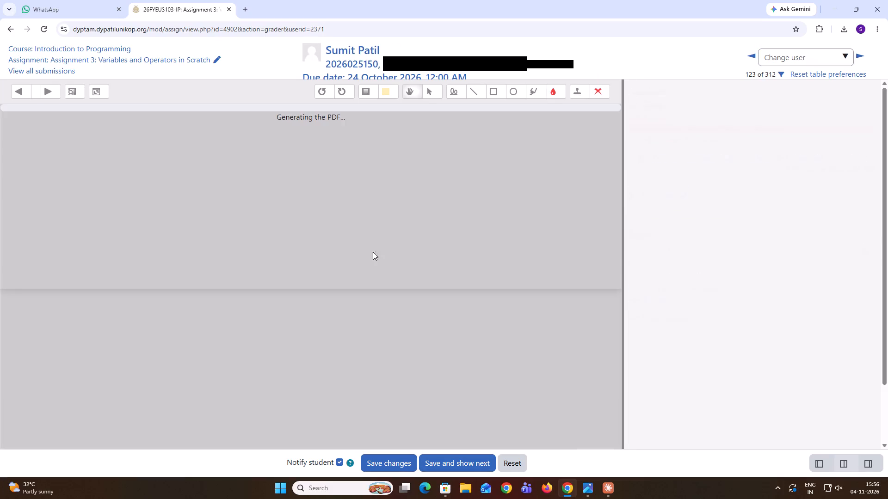
# Review the Scratch blocks and output in this student's Assignment 3 submission, grade it 9 out of 10, and save the grade.
pyautogui.scroll(-16, 228, 295)
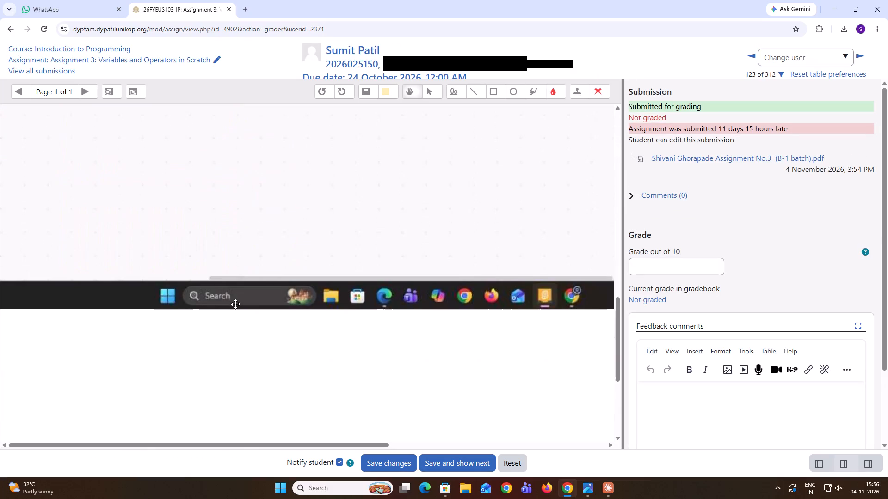
pyautogui.scroll(-9, 235, 306)
pyautogui.scroll(7, 237, 311)
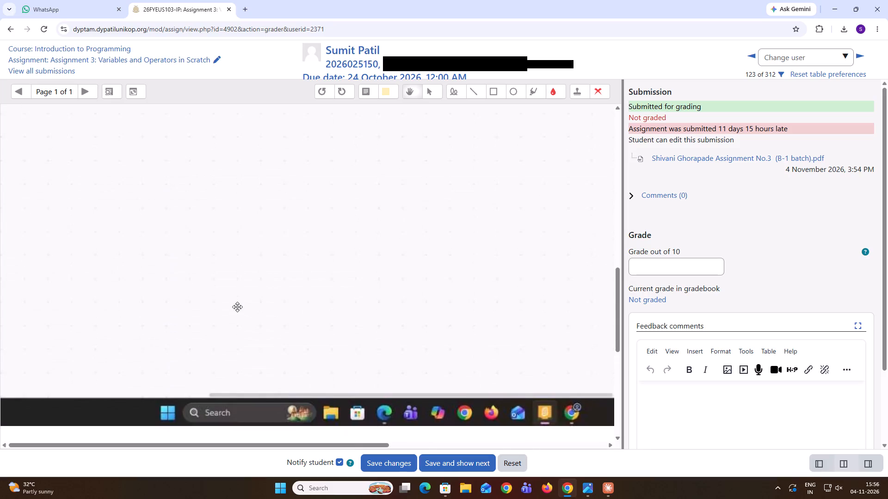
pyautogui.keyDown('ctrl'); pyautogui.scroll(-4, 241, 292); pyautogui.keyUp('ctrl')
pyautogui.scroll(5, 246, 277)
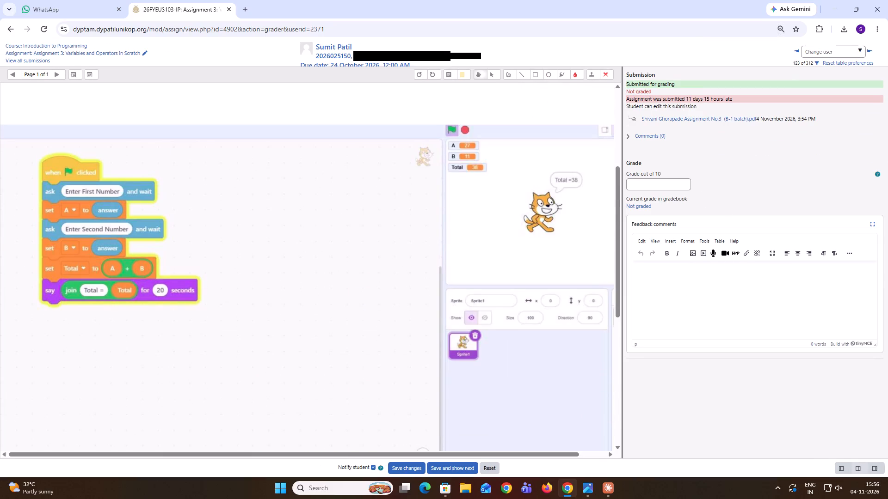
pyautogui.click(671, 183)
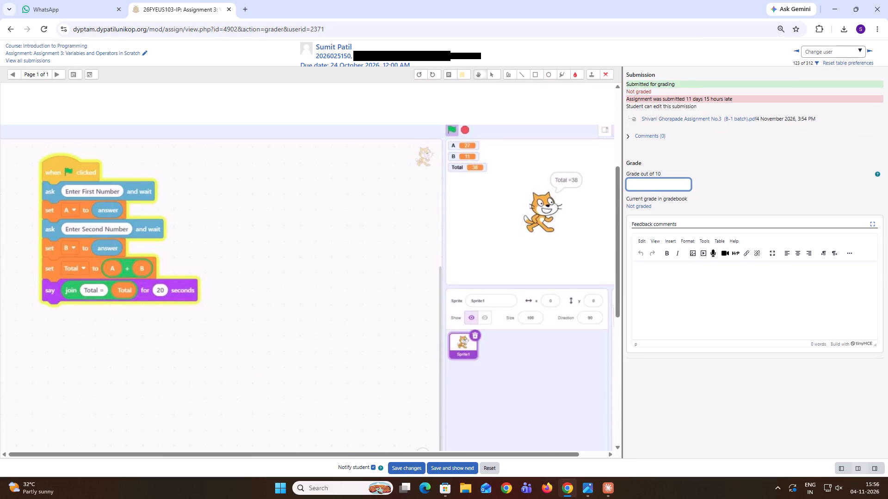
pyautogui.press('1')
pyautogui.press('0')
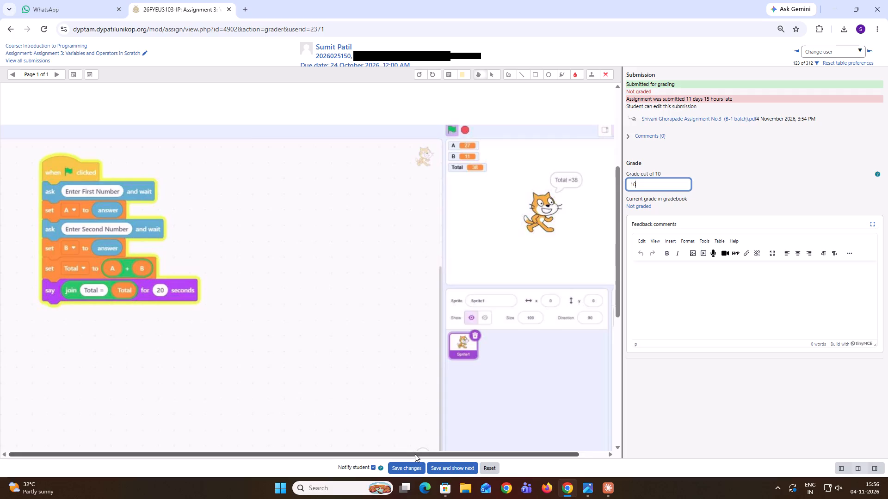
pyautogui.press('BackSpace')
pyautogui.press('BackSpace')
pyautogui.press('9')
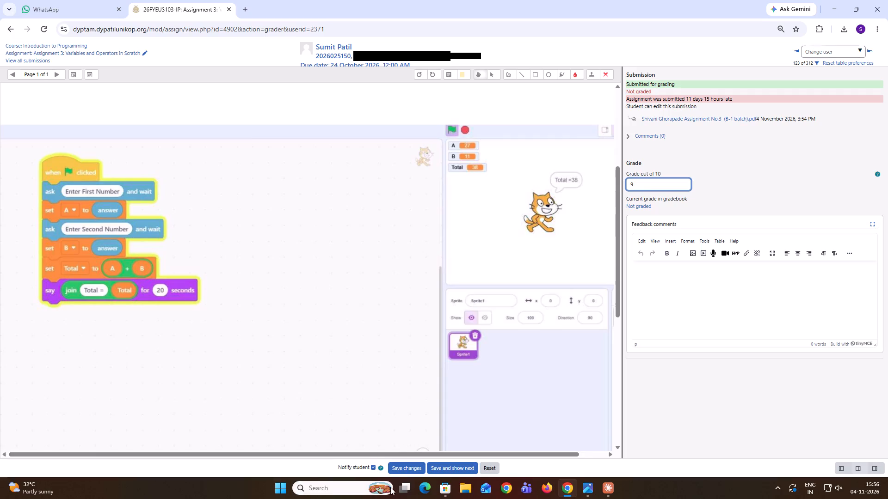
pyautogui.click(406, 467)
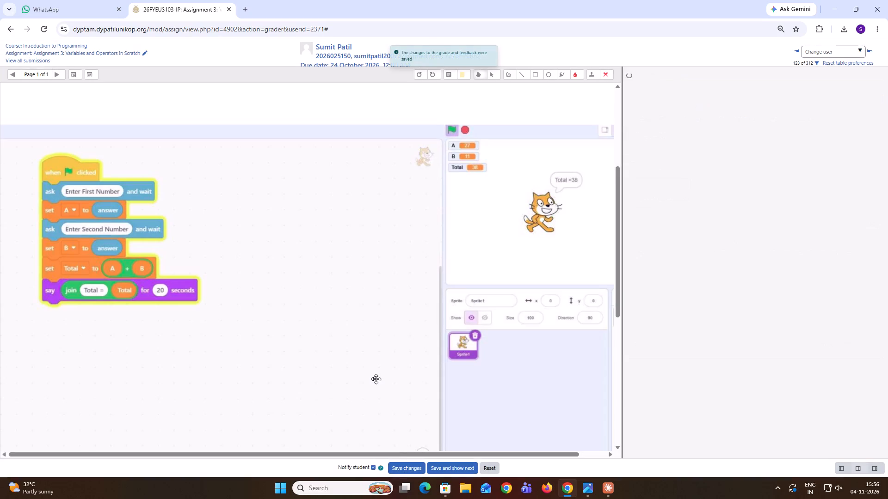
pyautogui.scroll(1, 465, 146)
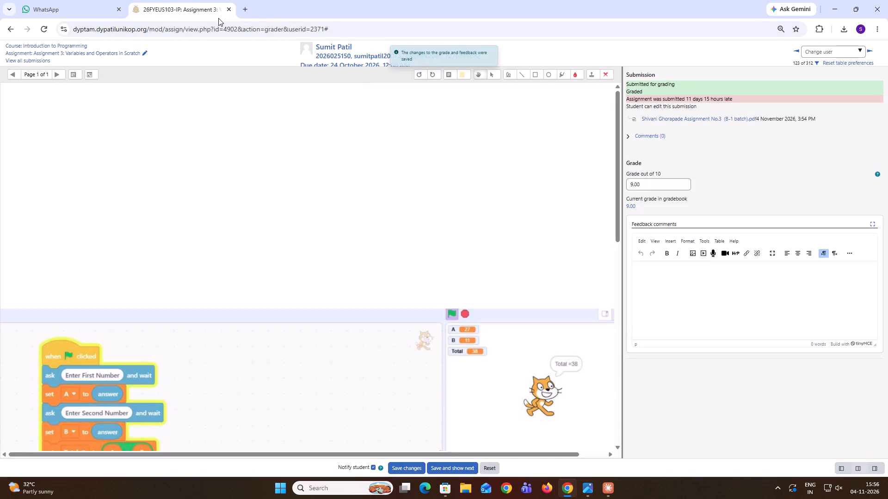